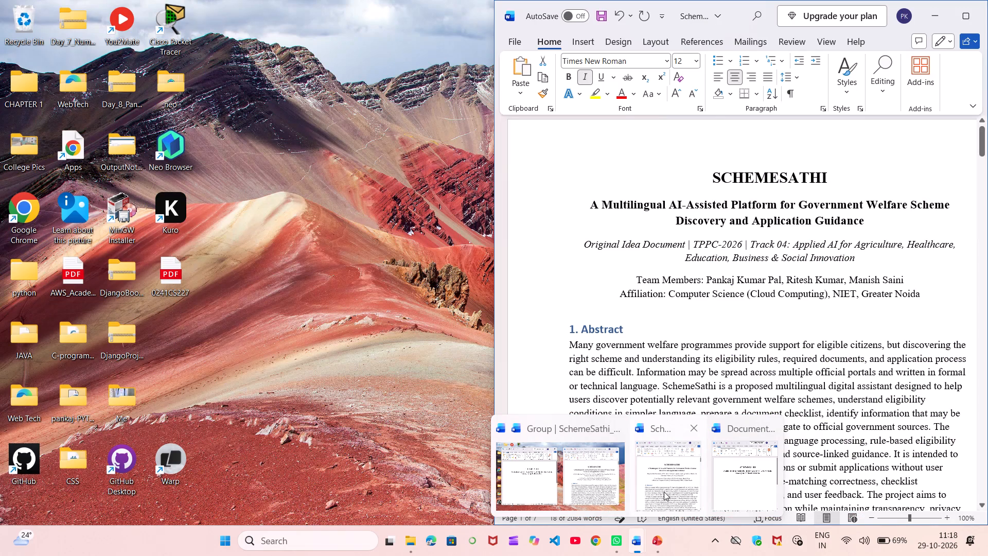
In the one-page draft beside the reference document, delete the main title and retype it as SCHEMESATHI.
click(664, 490)
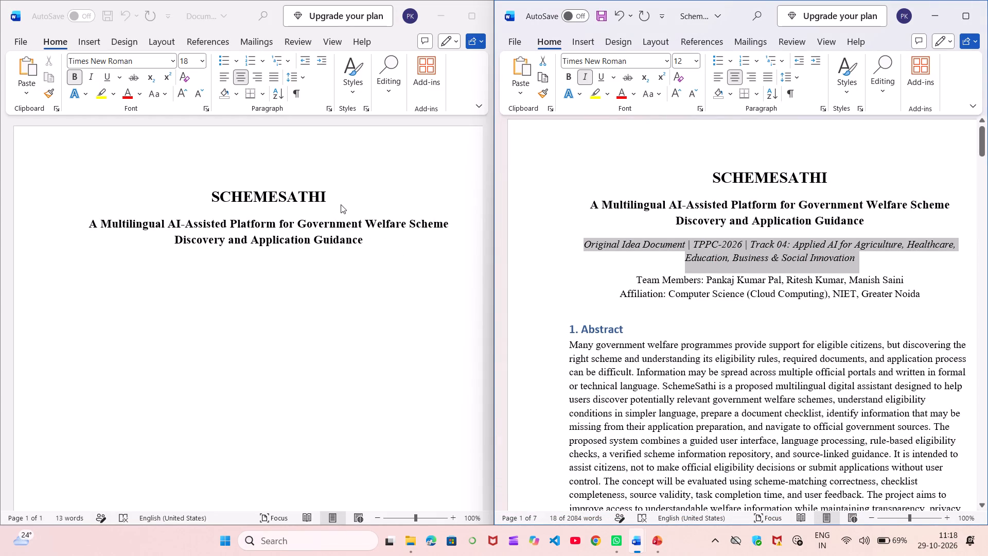
click(337, 192)
click(325, 197)
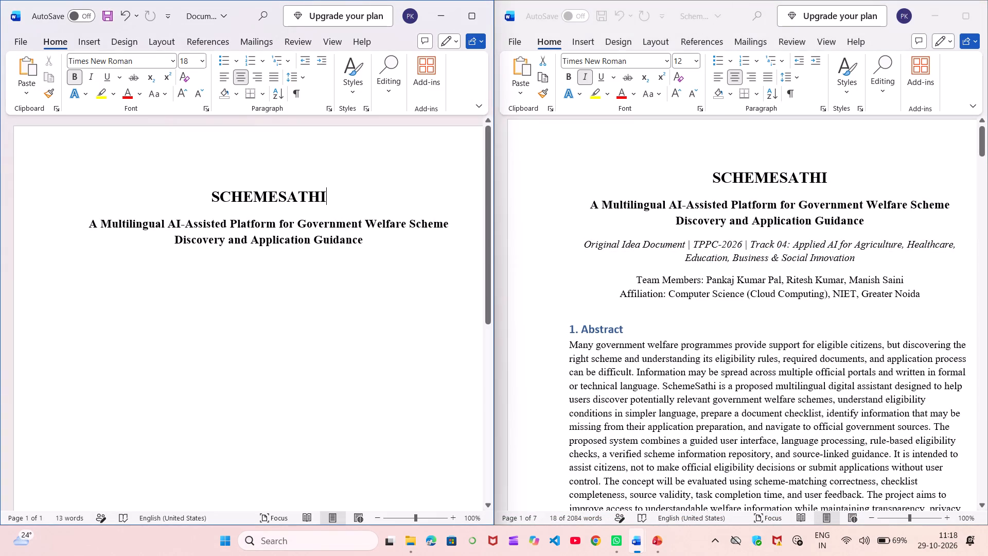
key(BackSpace)
key(BackSpace)
key(BackSpace)
key(BackSpace)
key(BackSpace)
key(BackSpace)
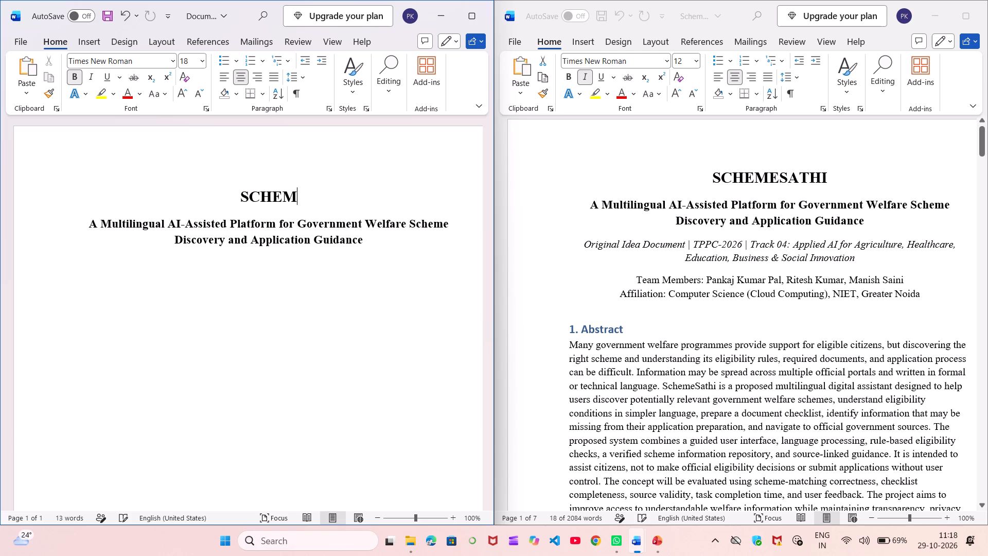
key(BackSpace)
key(BackSpace)
key(BackSpace)
key(BackSpace)
key(BackSpace)
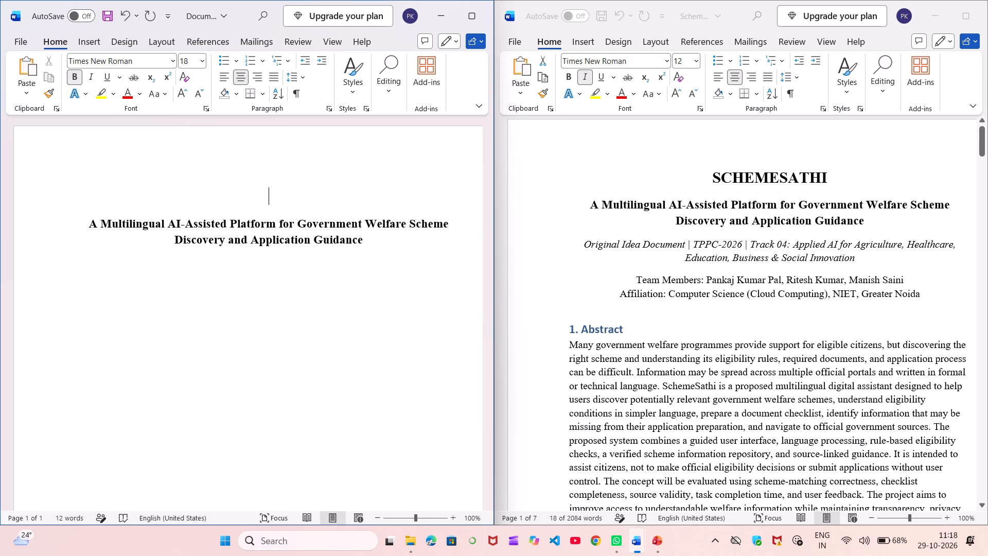
text(SCHE)
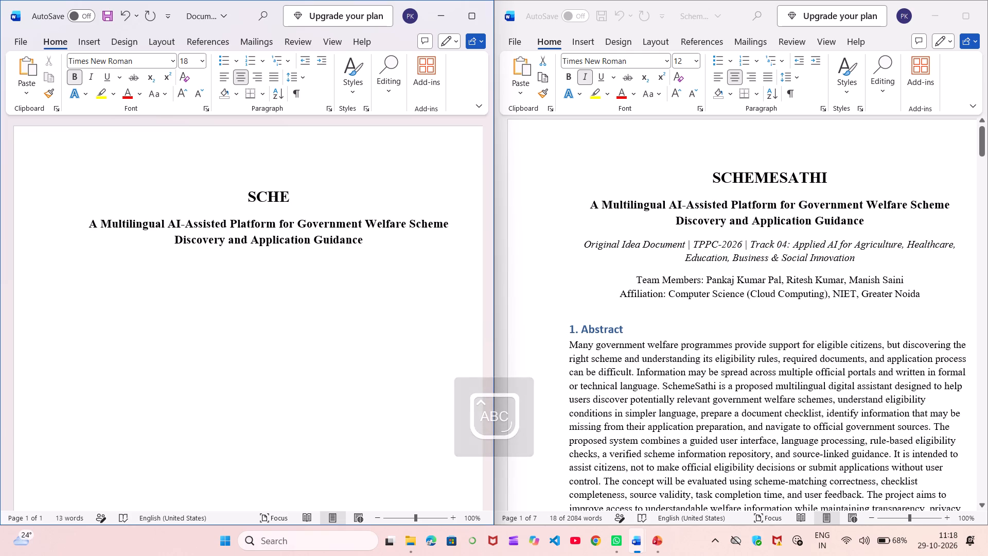
text(ME)
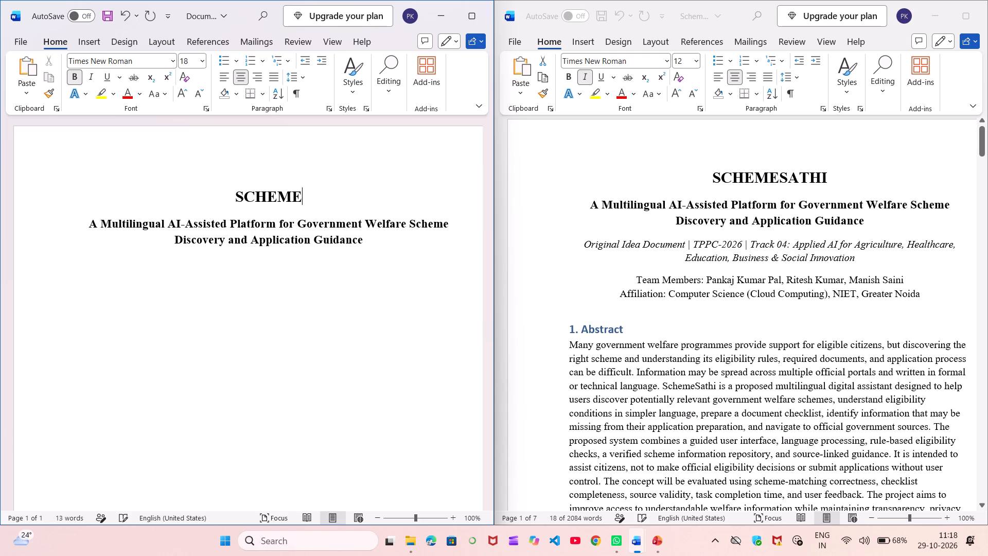
text(SAT)
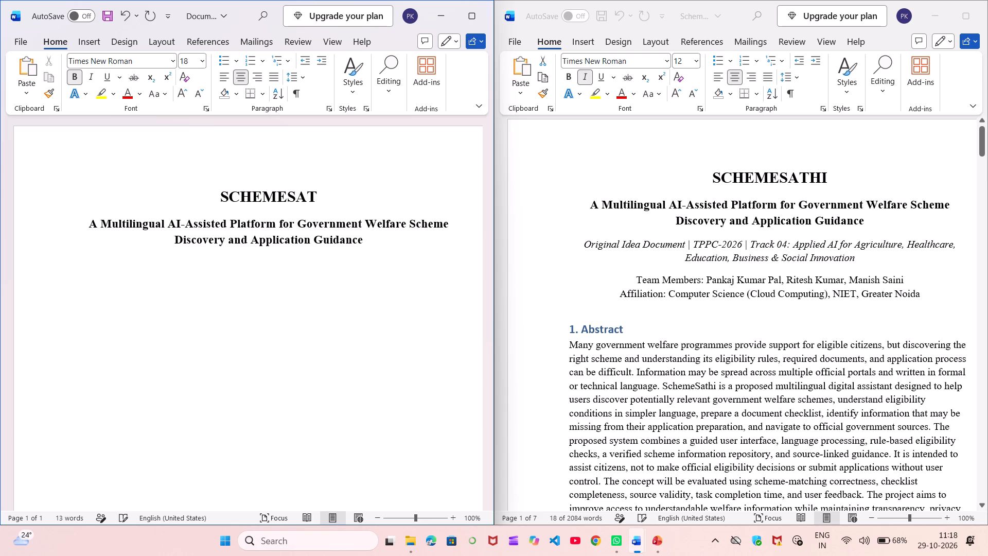
text(HI)
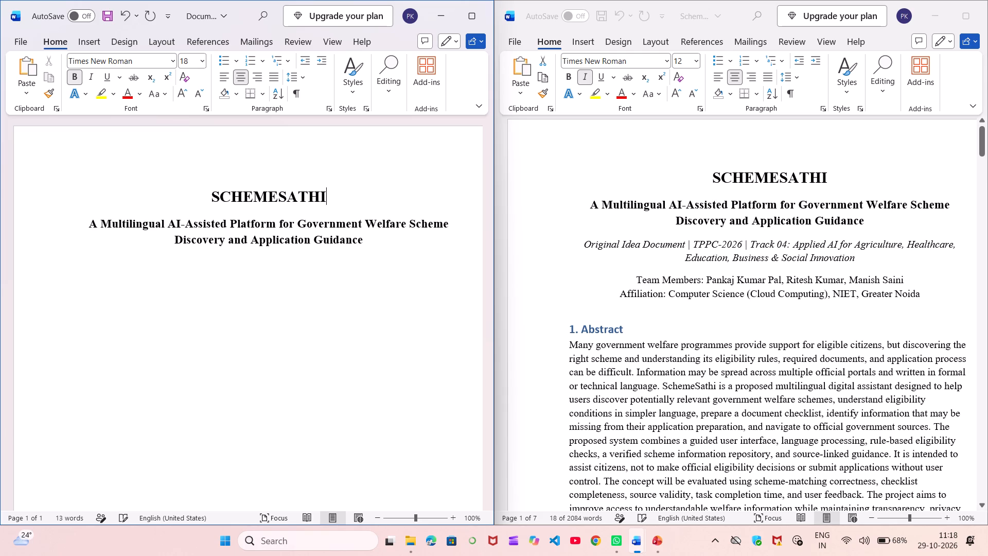
key(Return)
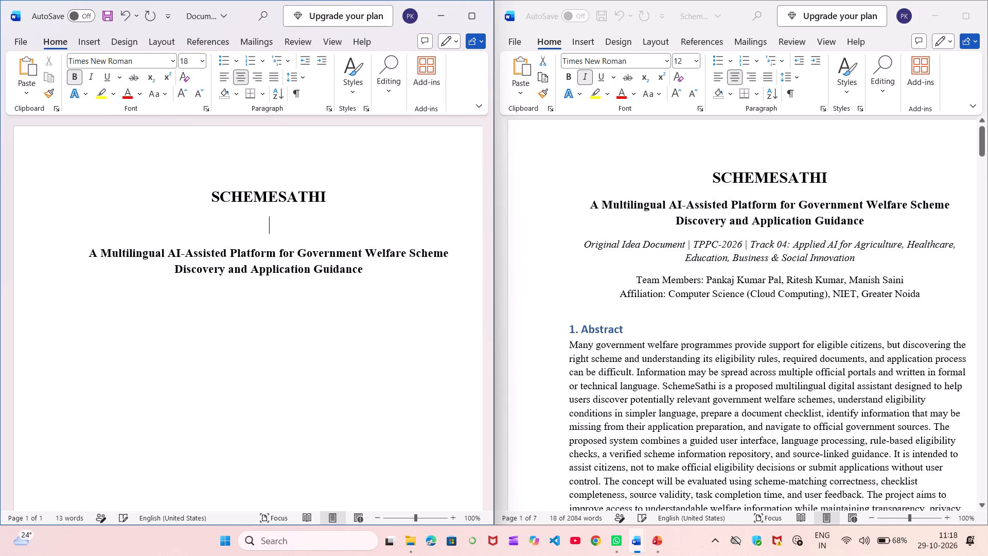
key(BackSpace)
key(BackSpace)
Delete the whole bold subtitle under the SCHEMESATHI title in the one-page draft.
key(Down)
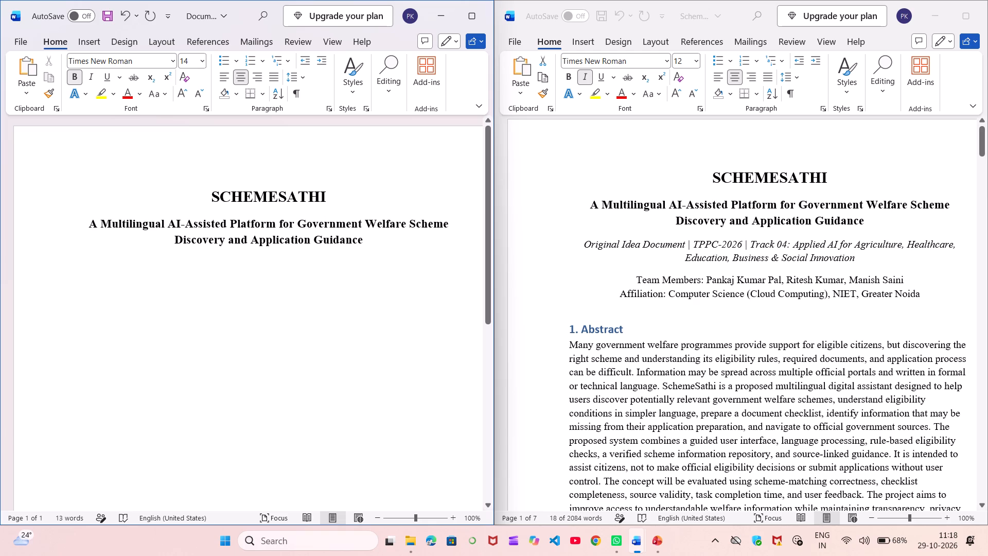
key(Down)
key(Right)
key(Right)
key(Right)
key(Right)
key(Right)
key(Right)
key(BackSpace)
key(BackSpace)
key(BackSpace)
key(BackSpace)
key(BackSpace)
key(BackSpace)
key(BackSpace)
key(BackSpace)
key(BackSpace)
key(BackSpace)
key(BackSpace)
key(BackSpace)
key(BackSpace)
key(BackSpace)
key(BackSpace)
key(BackSpace)
key(BackSpace)
key(BackSpace)
key(BackSpace)
key(BackSpace)
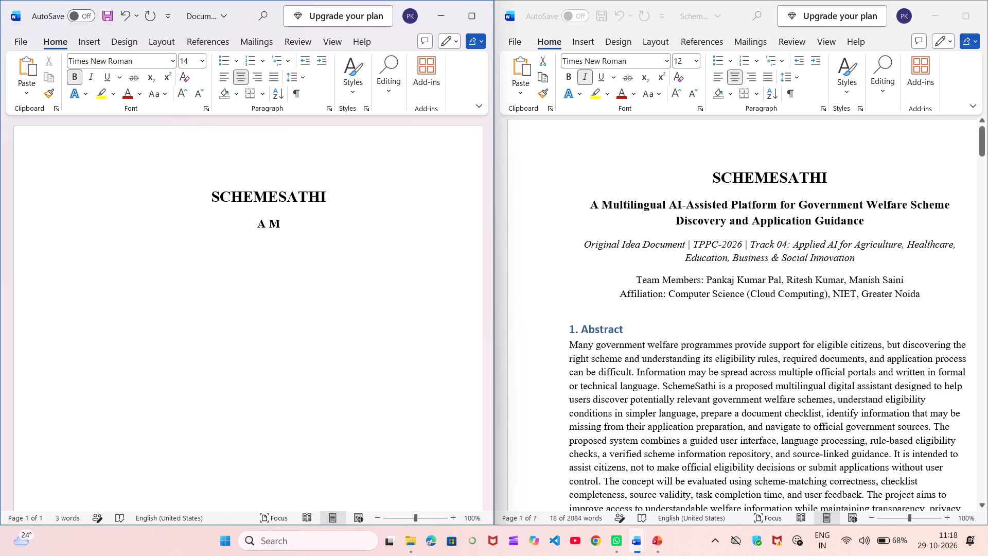
key(BackSpace)
key(BackSpace)
key(BackSpace)
Start the subtitle under the title with "A Multilingual AI-Assisted Platform for Government Welfare Scheme".
key(a)
text(Mi)
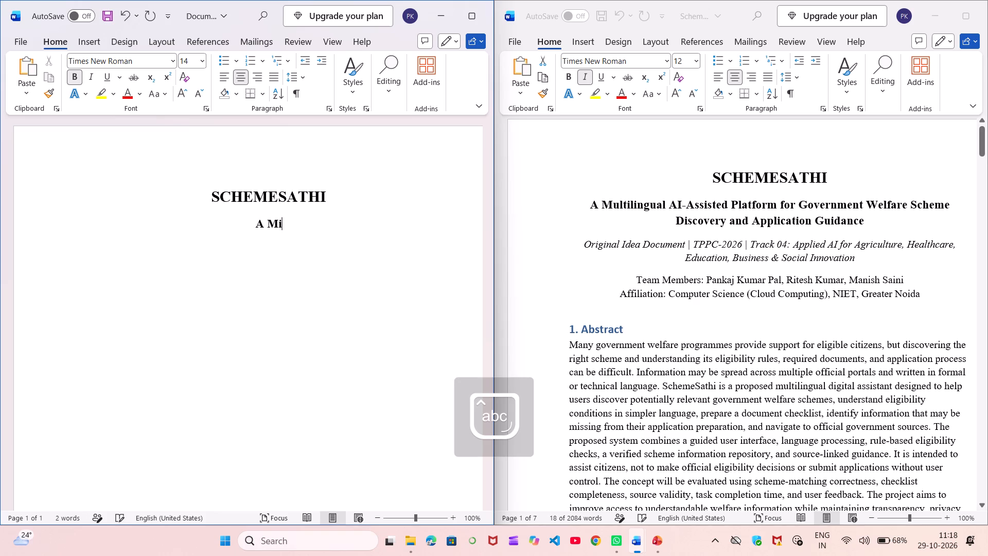
key(BackSpace)
text(ul)
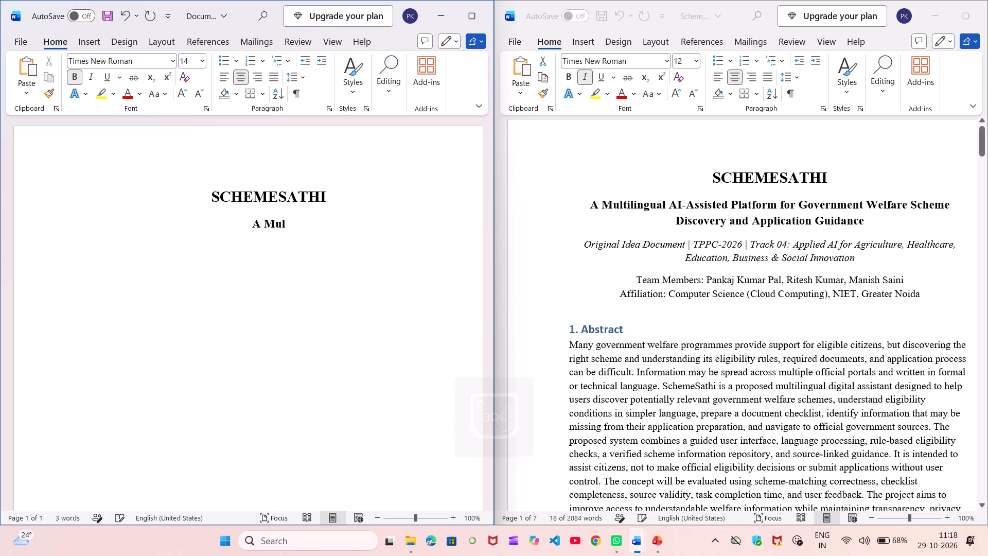
text(ti)
text(li)
text(ngua)
text(l)
key(space)
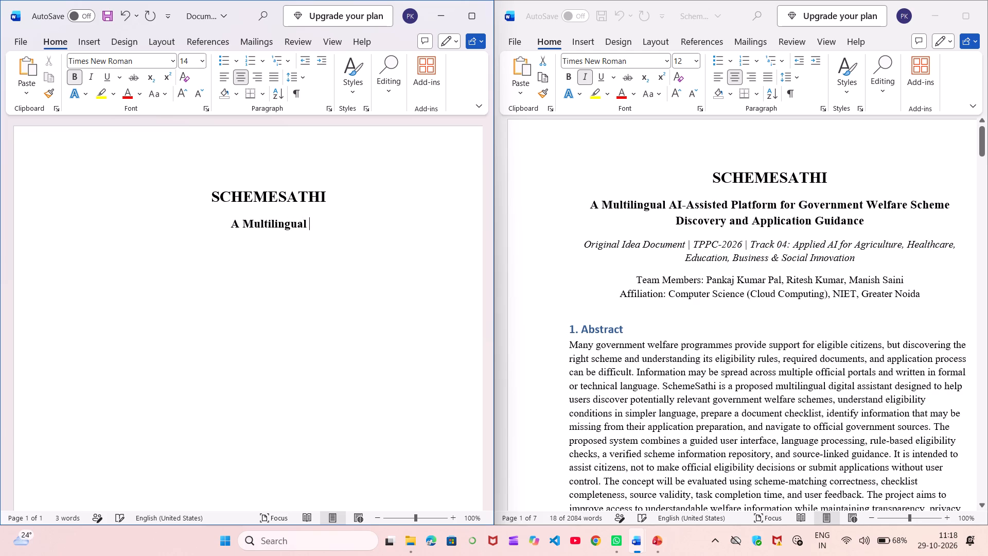
key(shift+a)
key(shift+i)
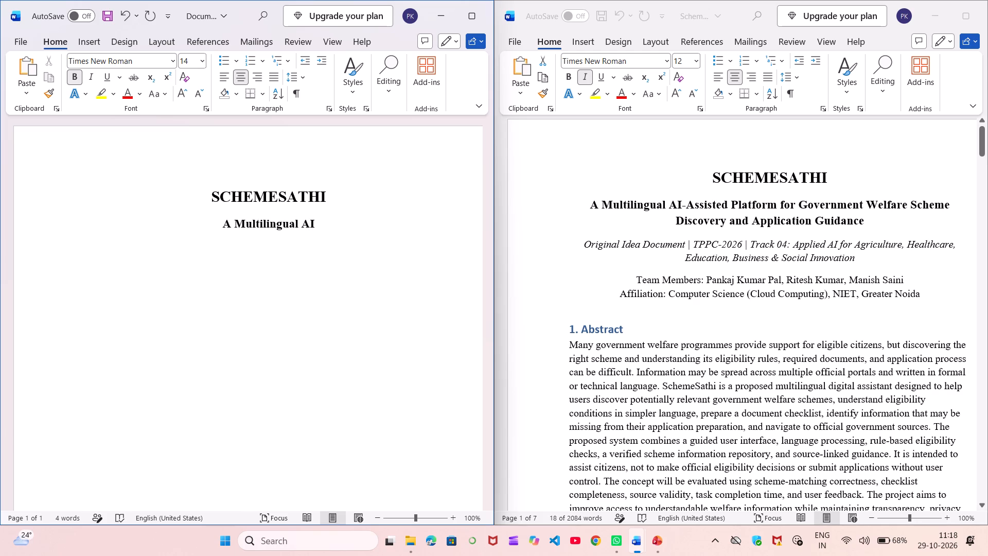
key(minus)
text(Ass)
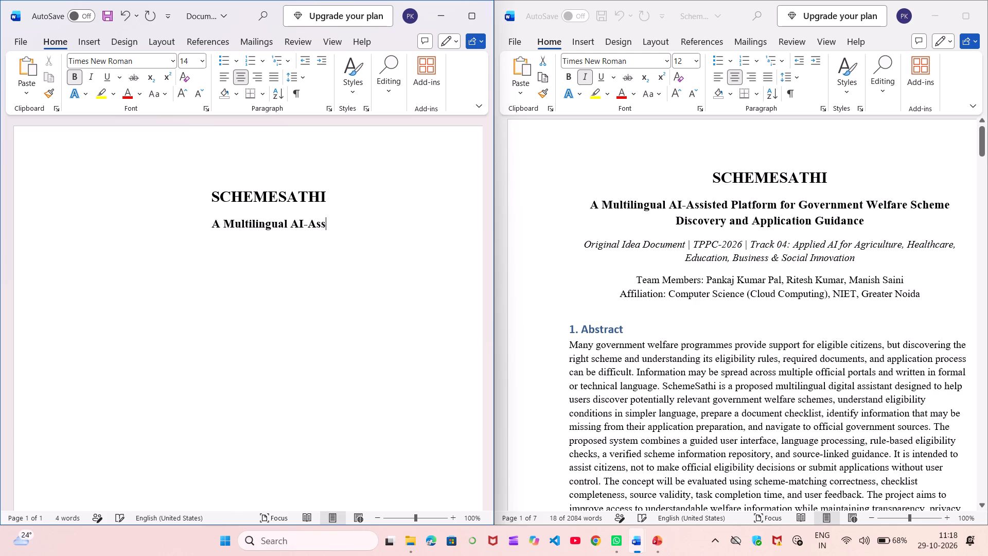
text(isted)
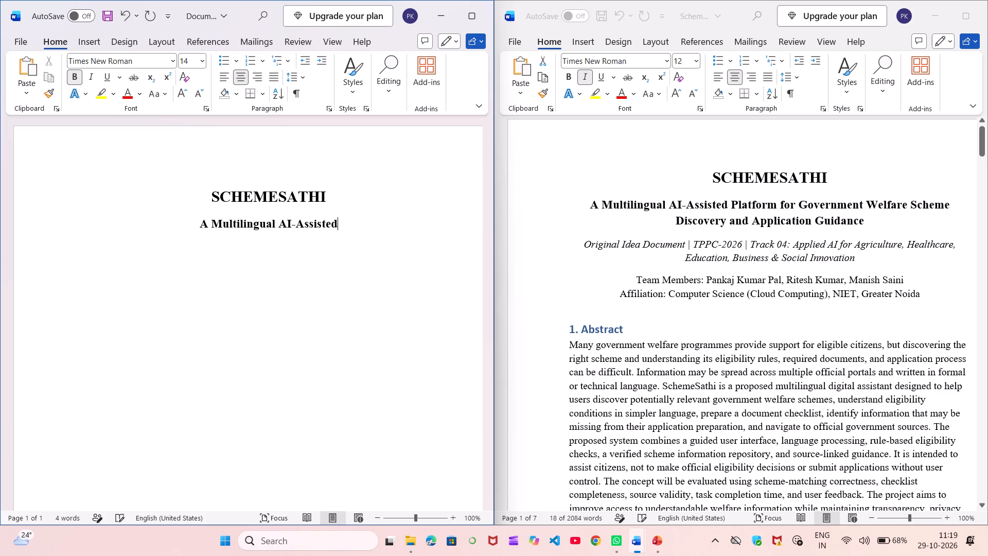
key(space)
text(Plat)
text(form)
key(space)
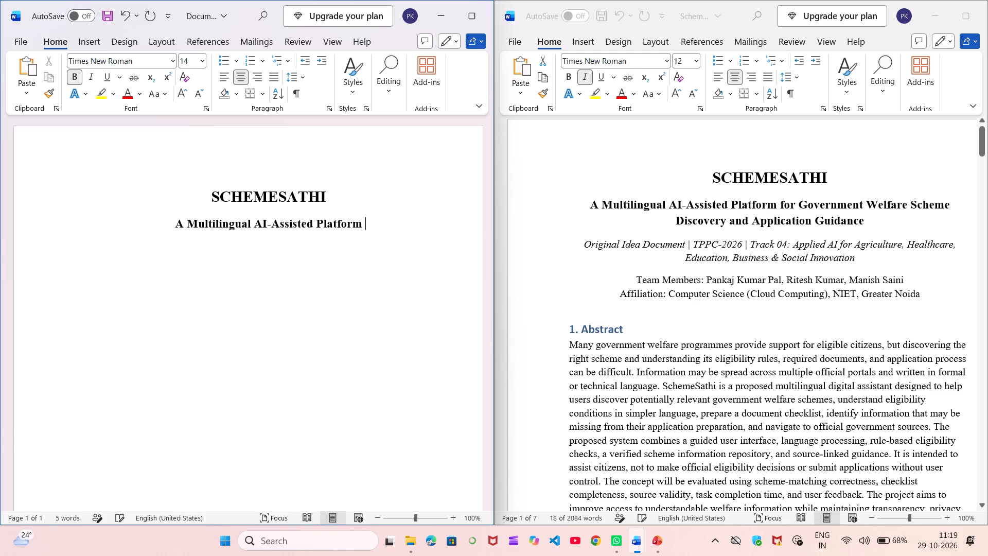
text(for)
key(space)
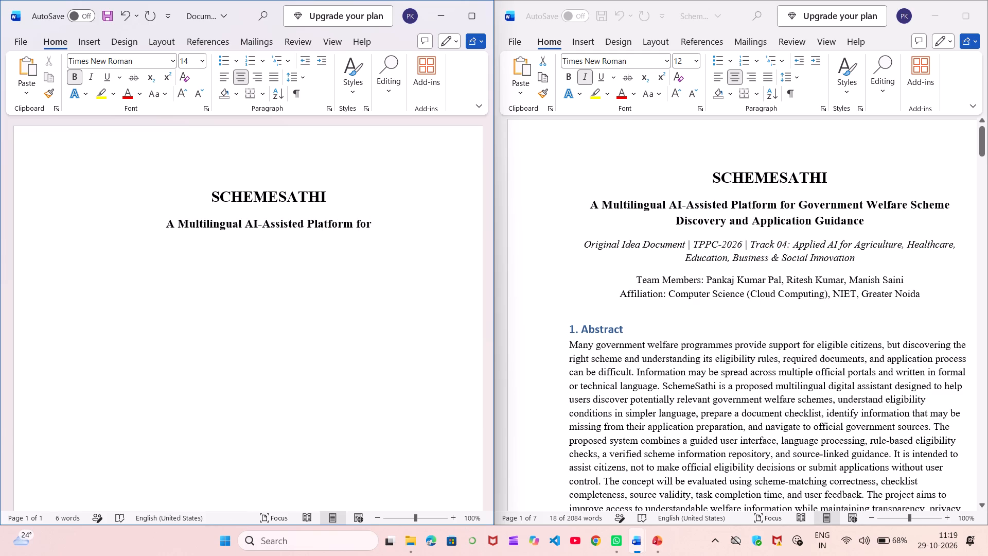
text(Gover)
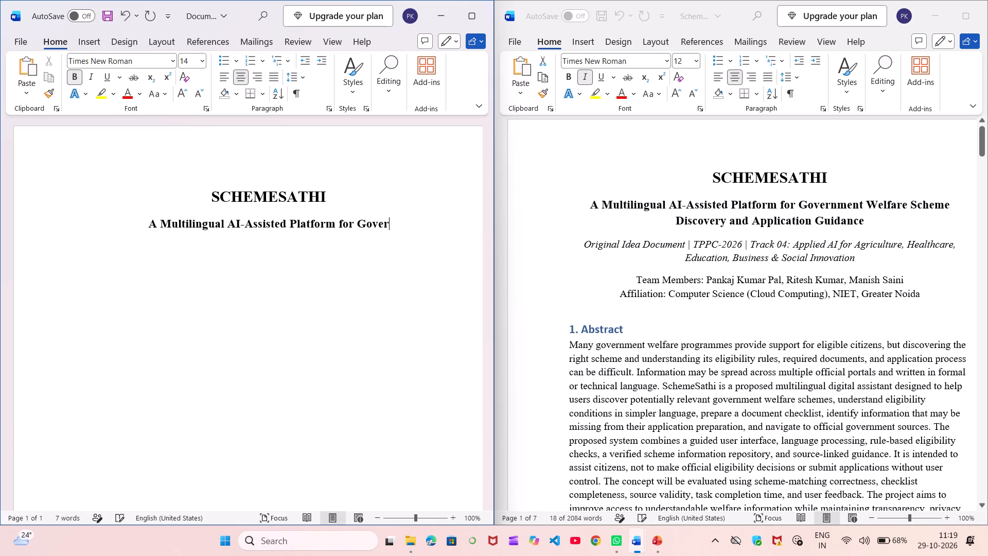
text(nm)
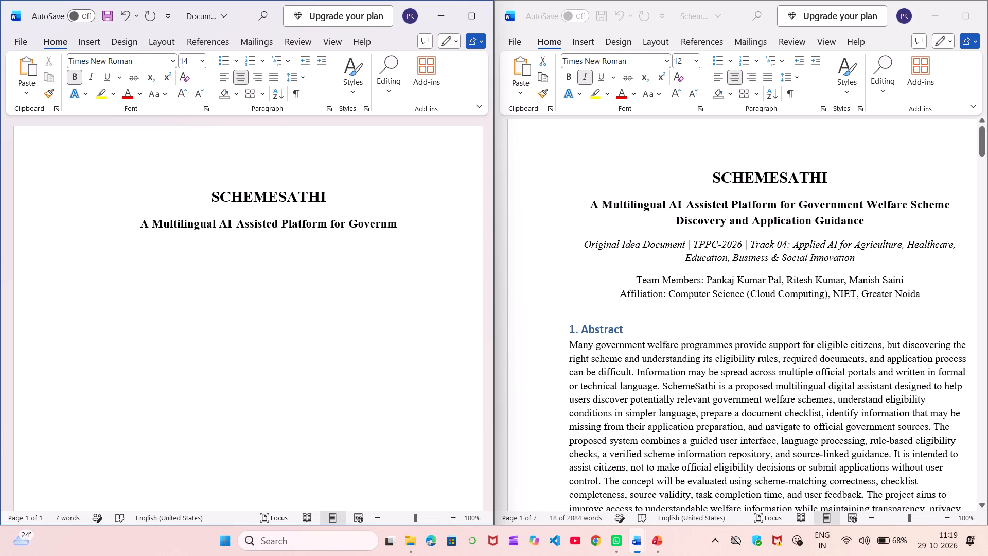
text(ent W)
text(el)
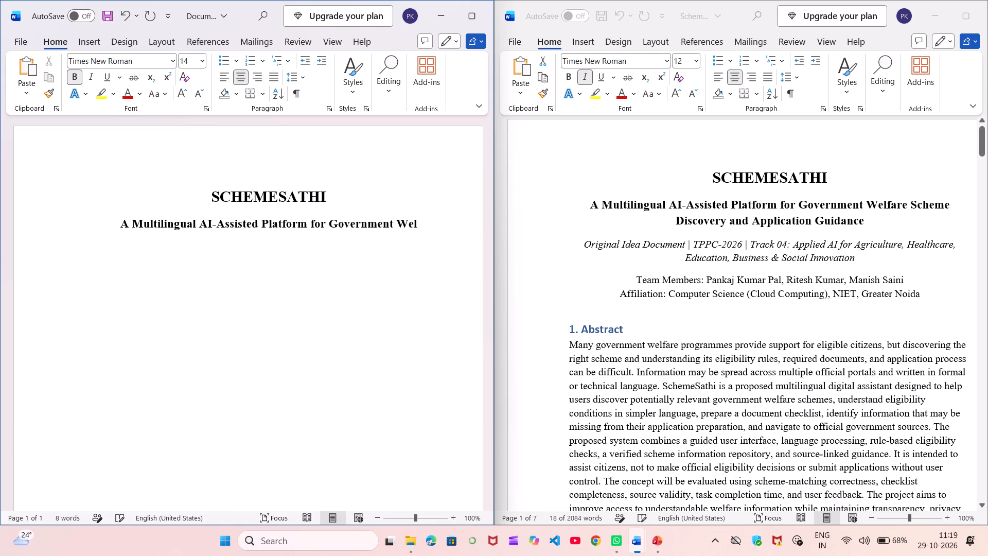
text(fare)
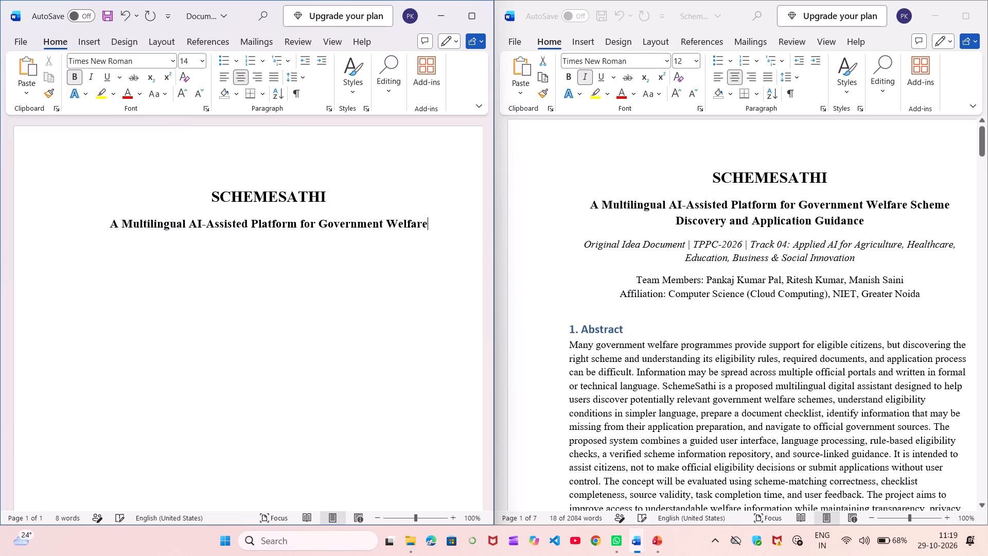
key(space)
text(Sch)
text(eme)
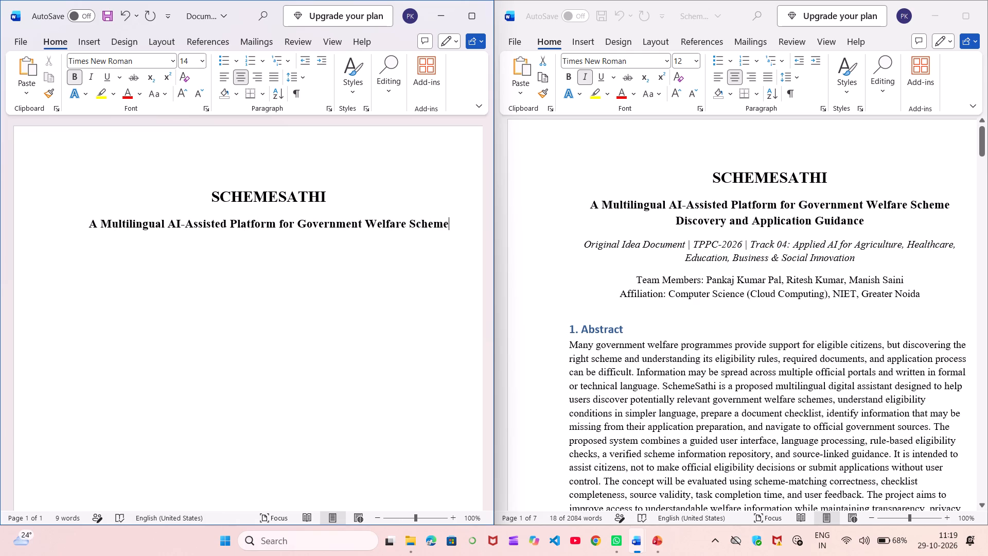
key(space)
Continue the subtitle with the words "Discovery and Application Guidence".
key(shift+d)
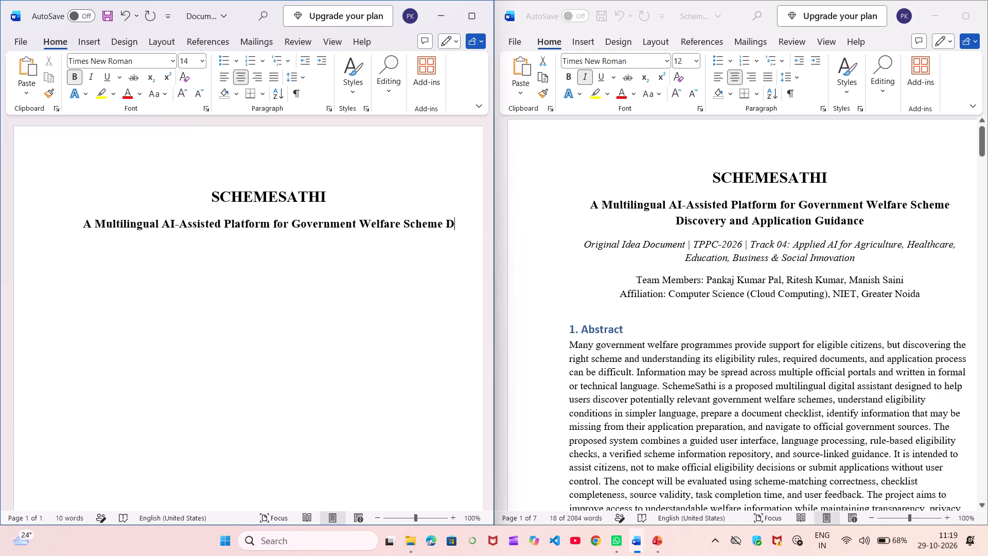
text(is)
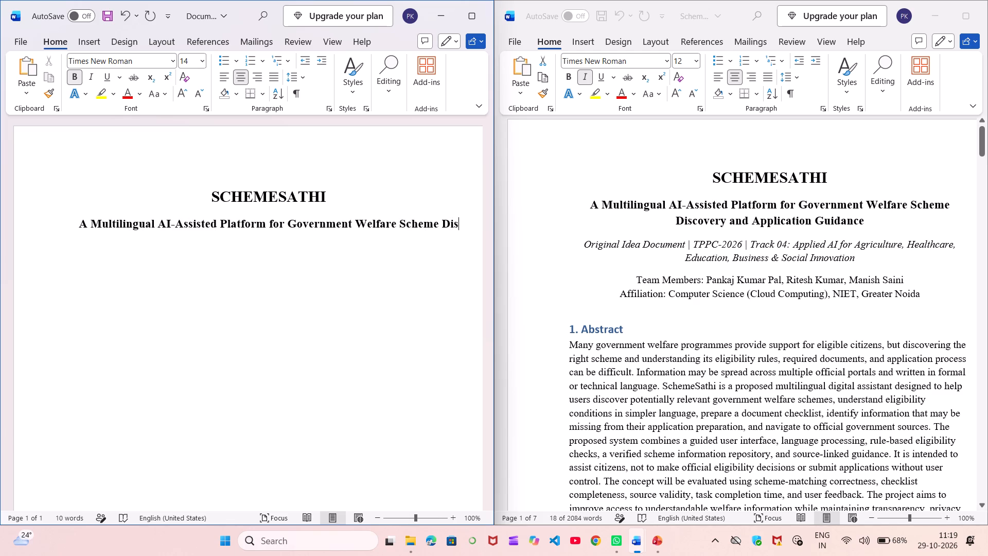
text(covery)
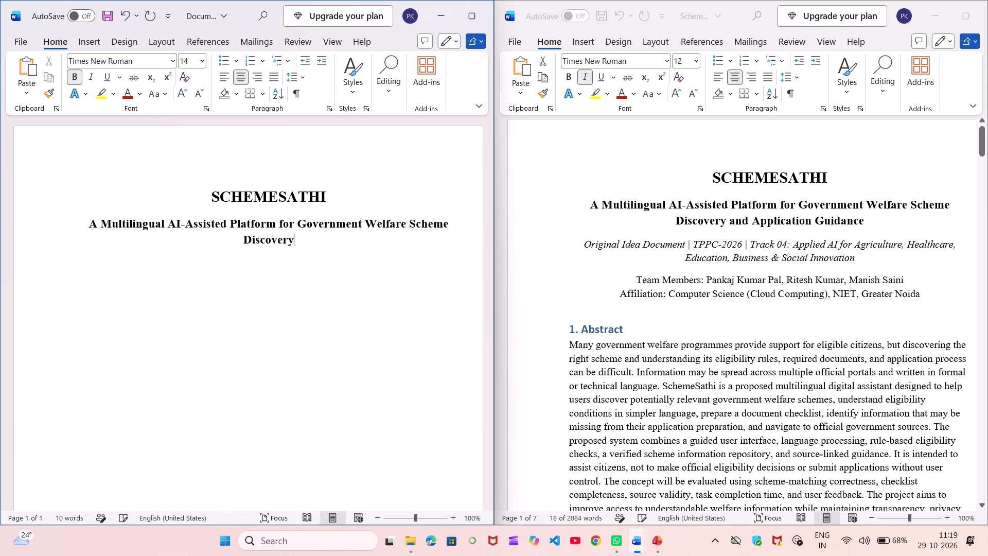
key(space)
text(and)
key(space)
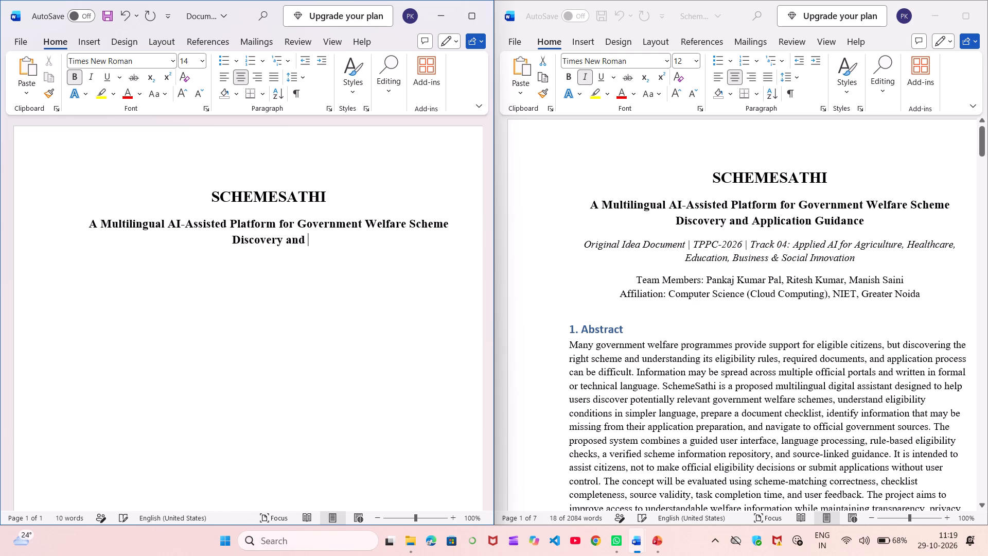
text(App)
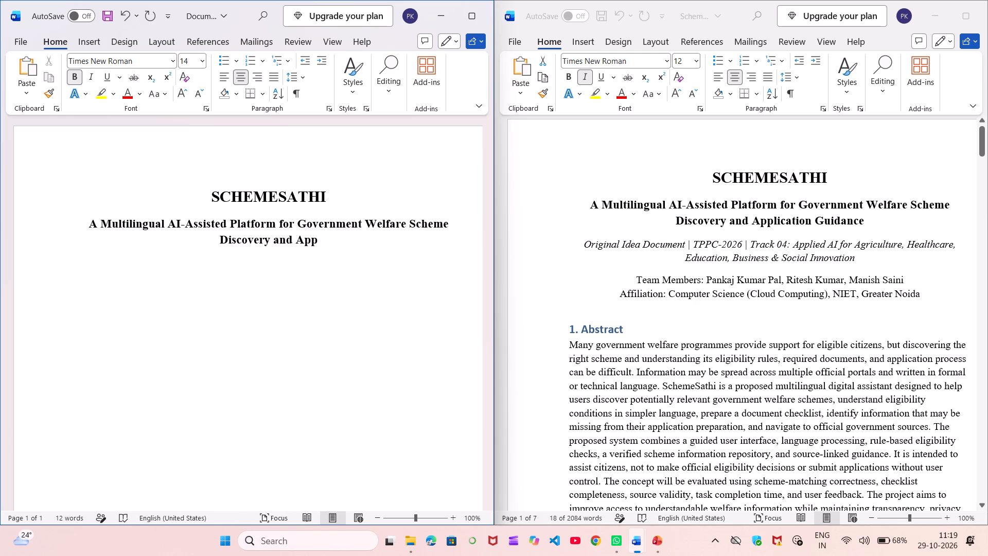
text(lication)
key(space)
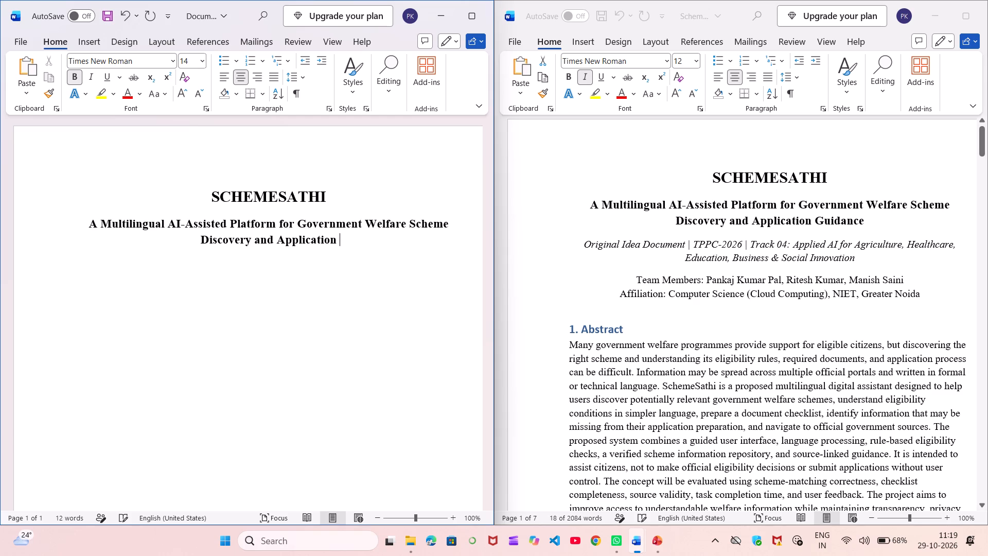
text(Guidence)
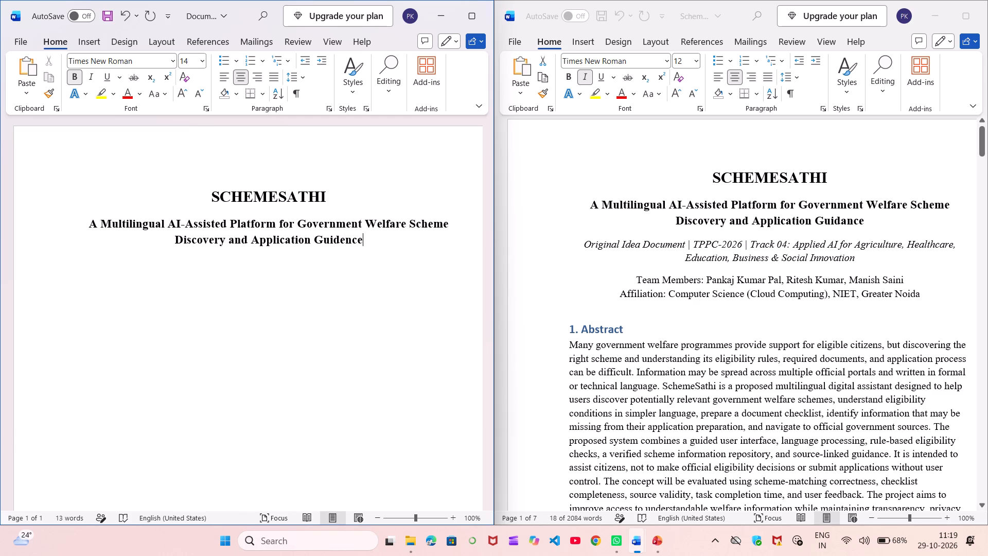
Add a new line after the subtitle and correct the spelling of the subtitle's last word to "Guidance".
key(Return)
click(343, 241)
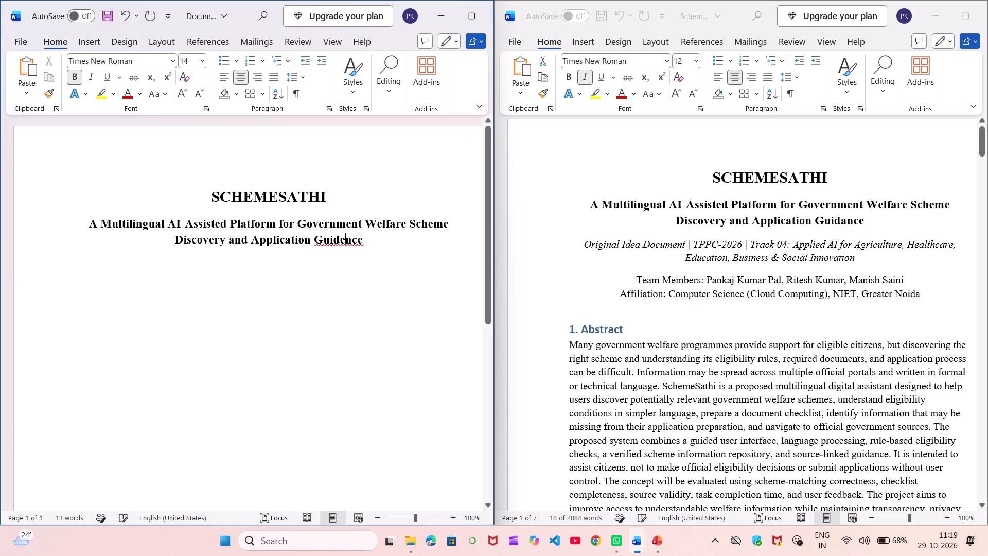
key(BackSpace)
key(a)
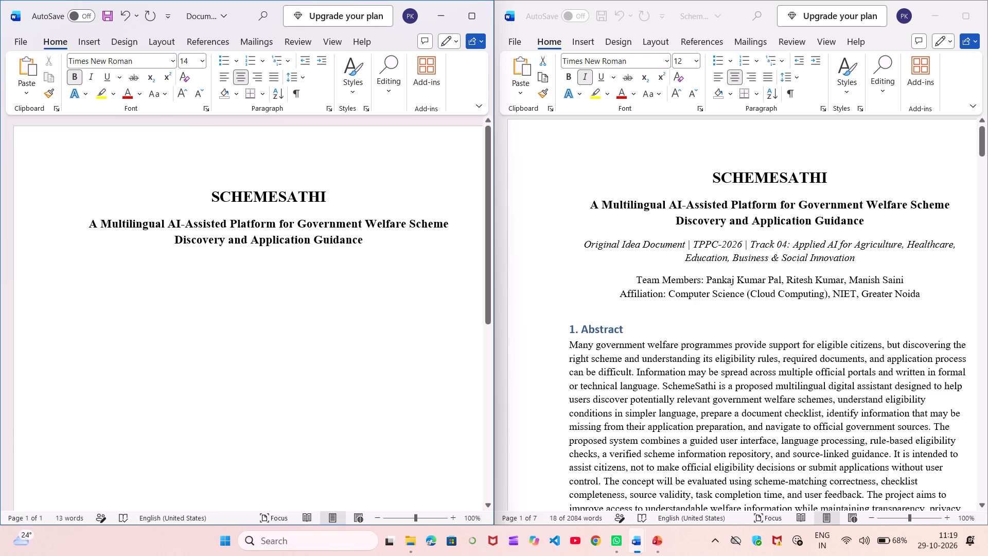
Start a new line below the subtitle and format it as italic, non-bold, size 12, matching the reference's third heading line.
click(370, 244)
key(Return)
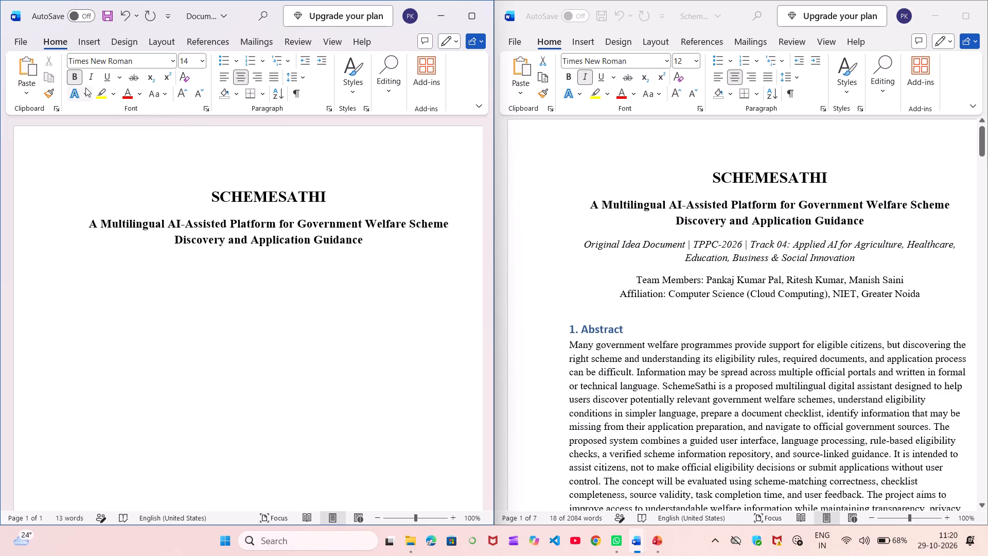
click(94, 76)
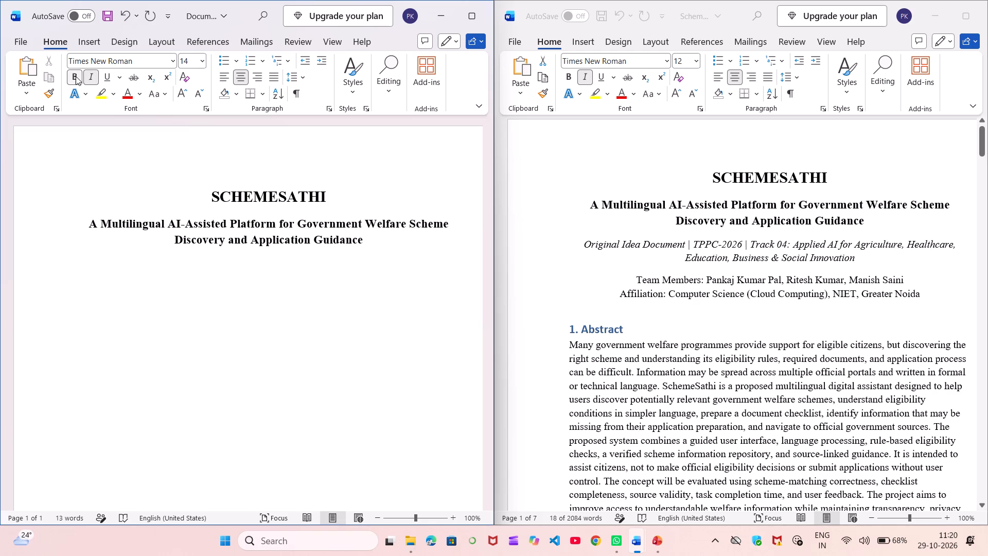
click(76, 76)
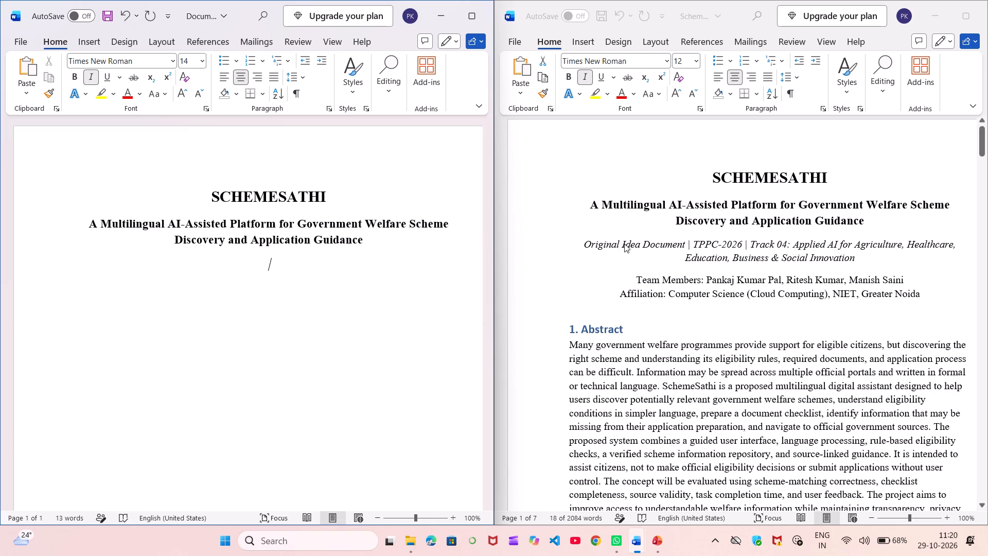
click(624, 242)
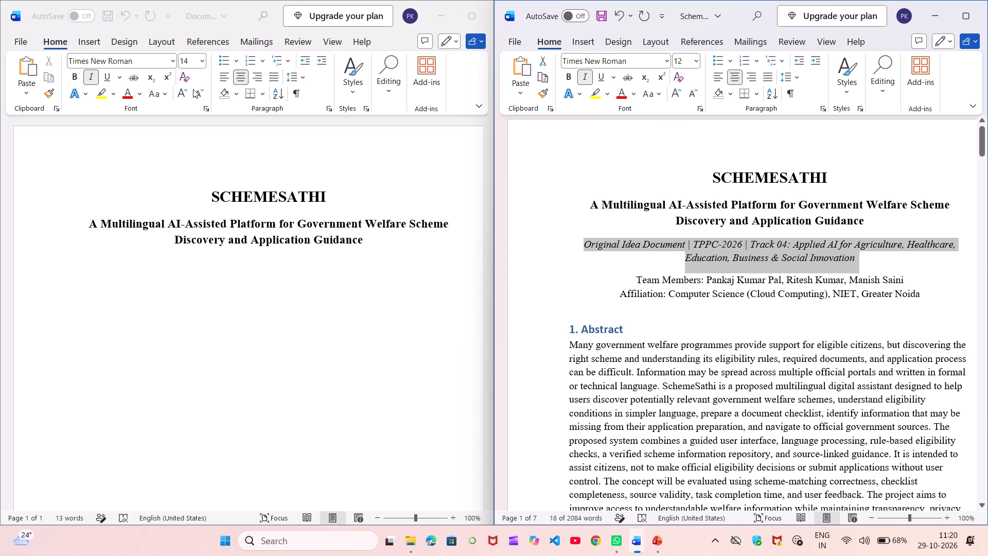
click(206, 92)
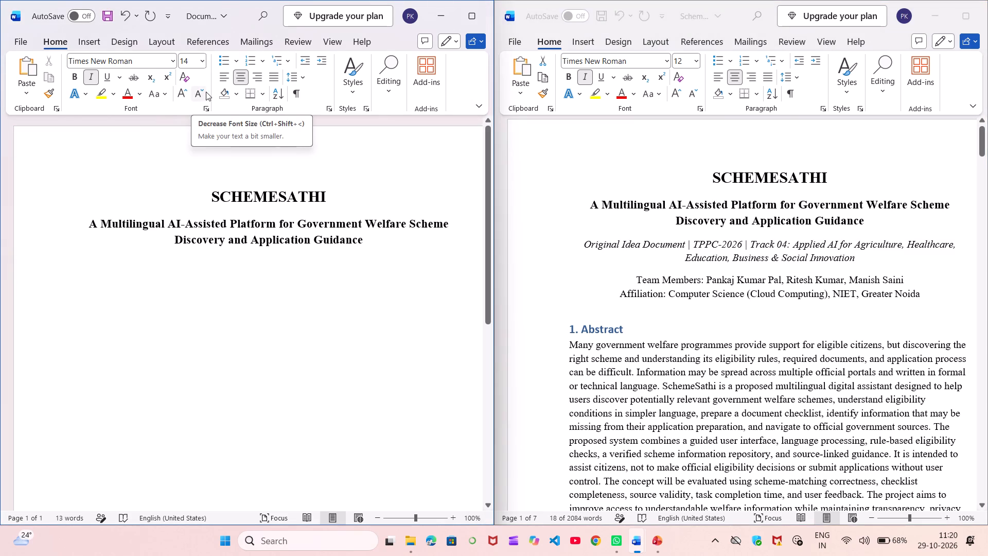
click(206, 92)
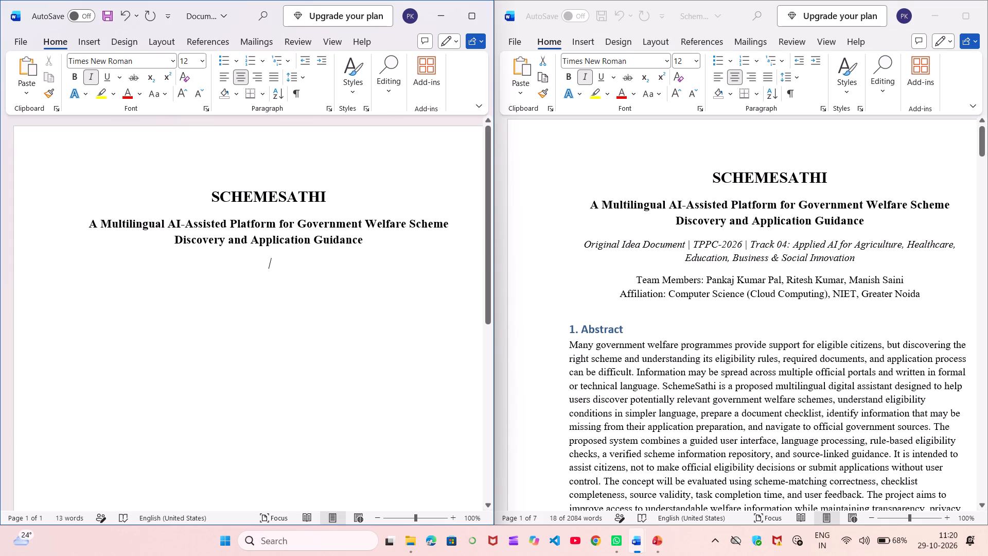
Begin the italic line under the subtitle with the text "Idea D".
key(shift+i)
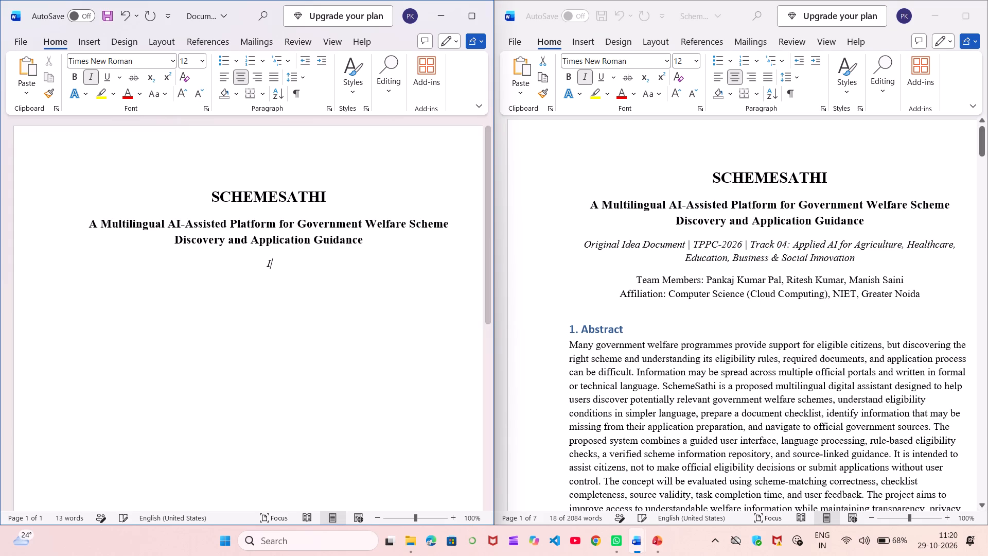
text(de)
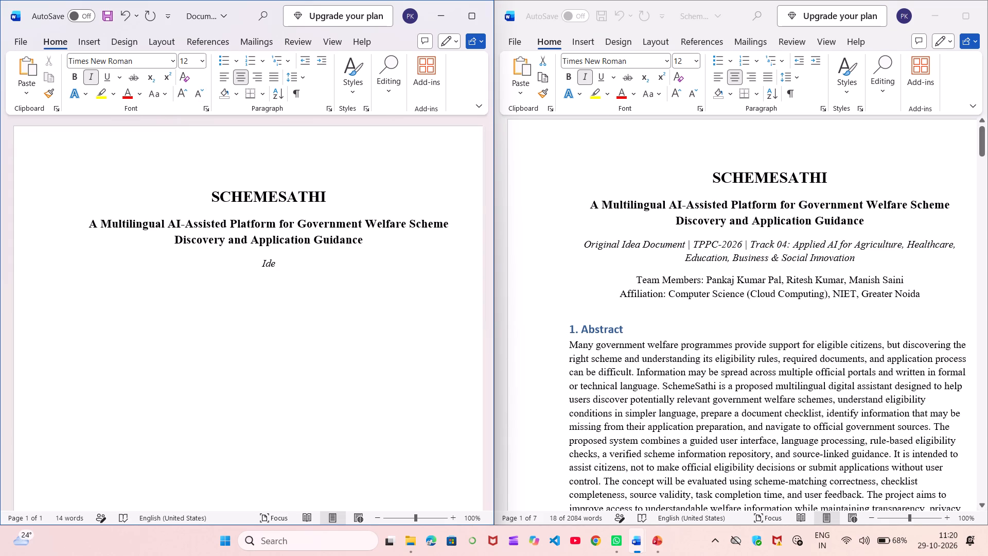
key(a)
key(space)
key(shift+d)
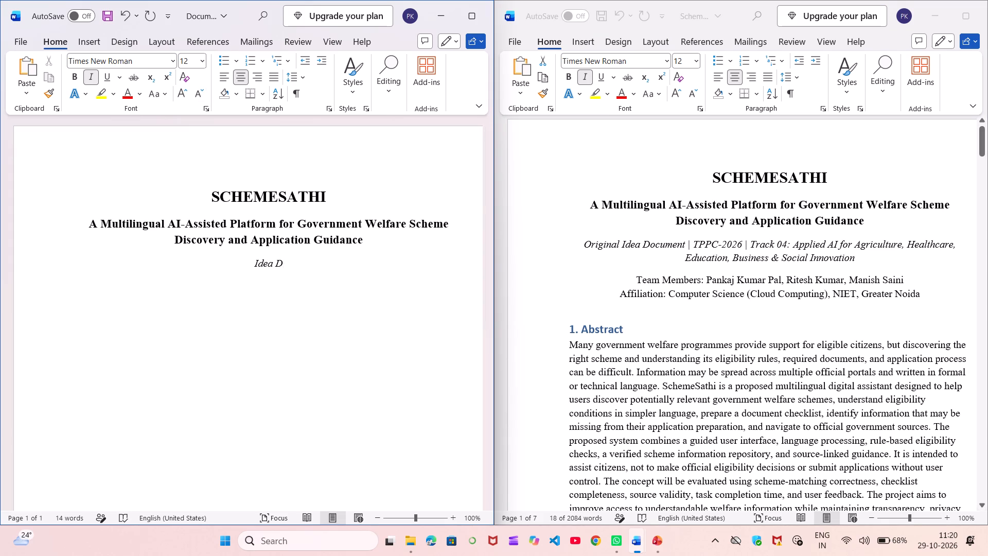
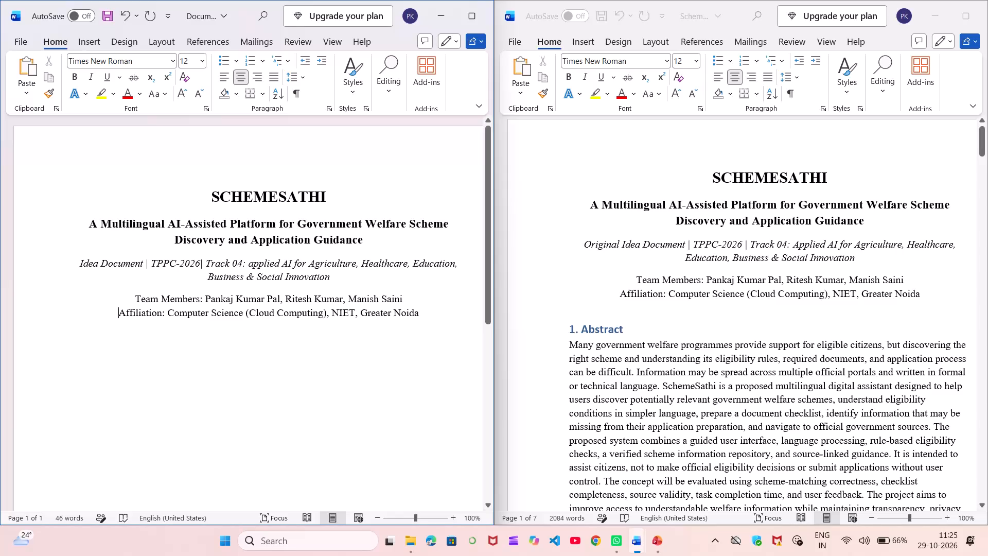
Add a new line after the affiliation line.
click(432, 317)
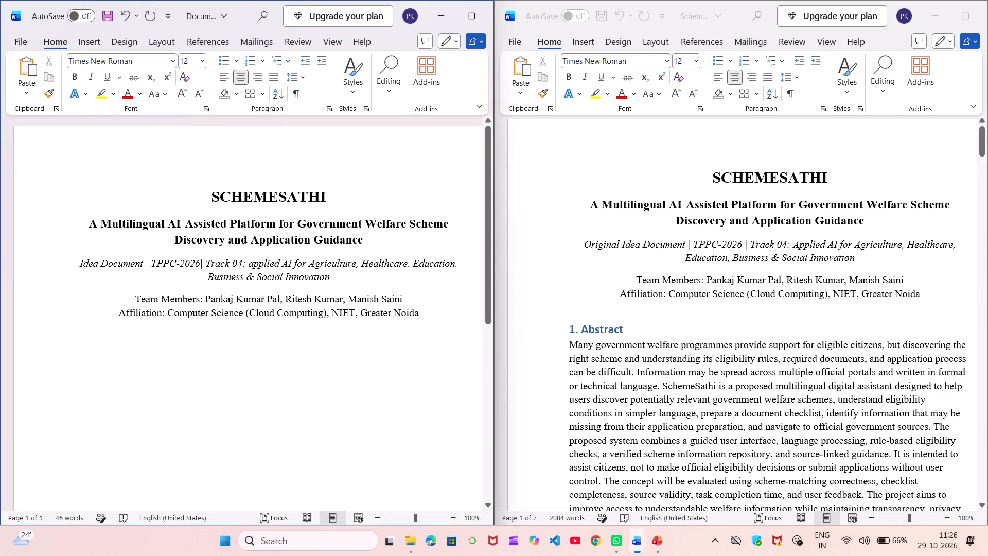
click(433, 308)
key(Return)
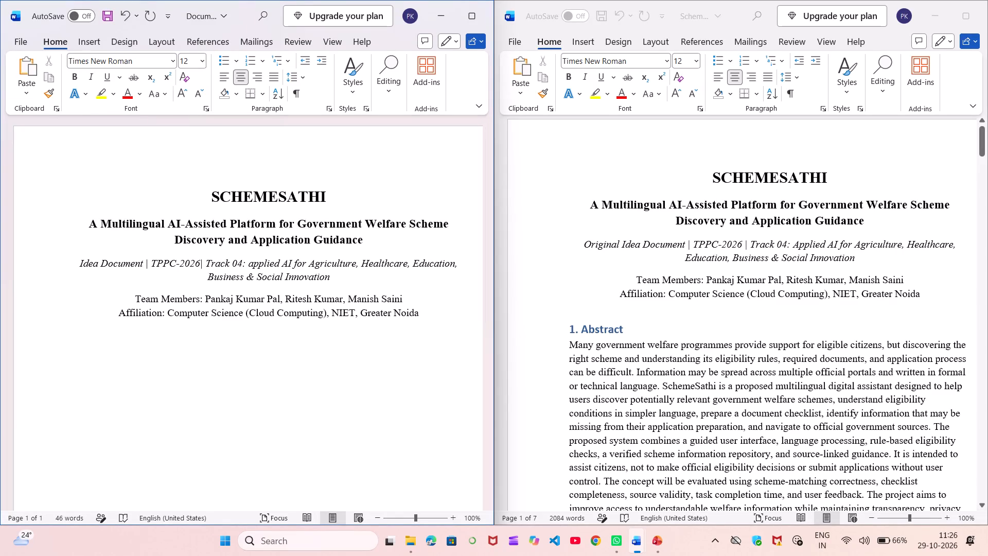
Examine the font, size, style and alignment of the "1. Abstract" heading and its body paragraph in the reference document.
click(571, 330)
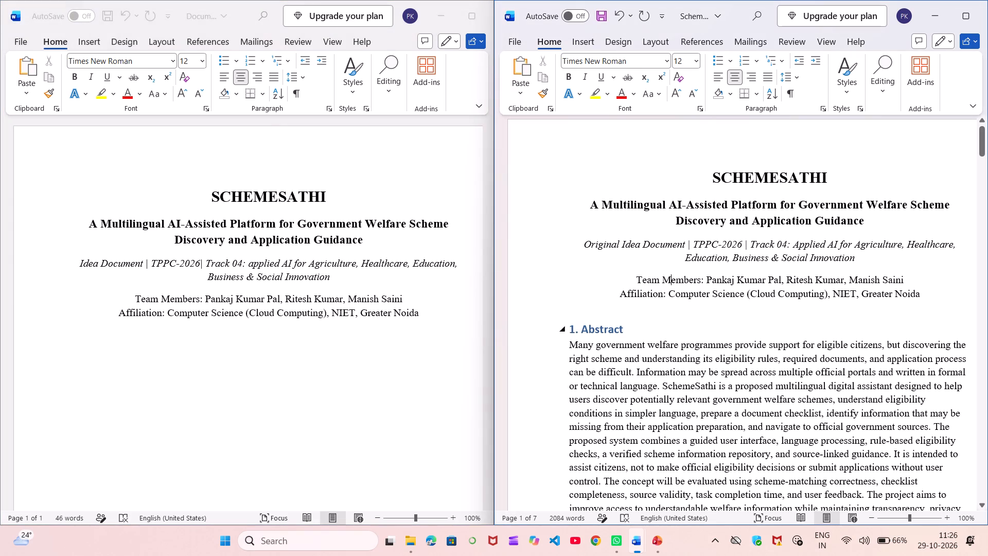
drag(568, 328, 615, 331)
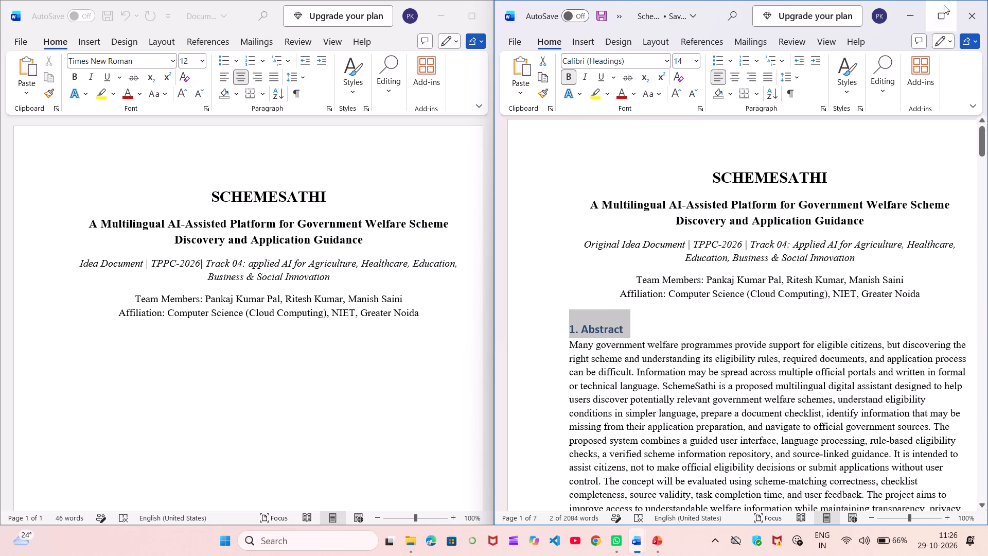
click(943, 5)
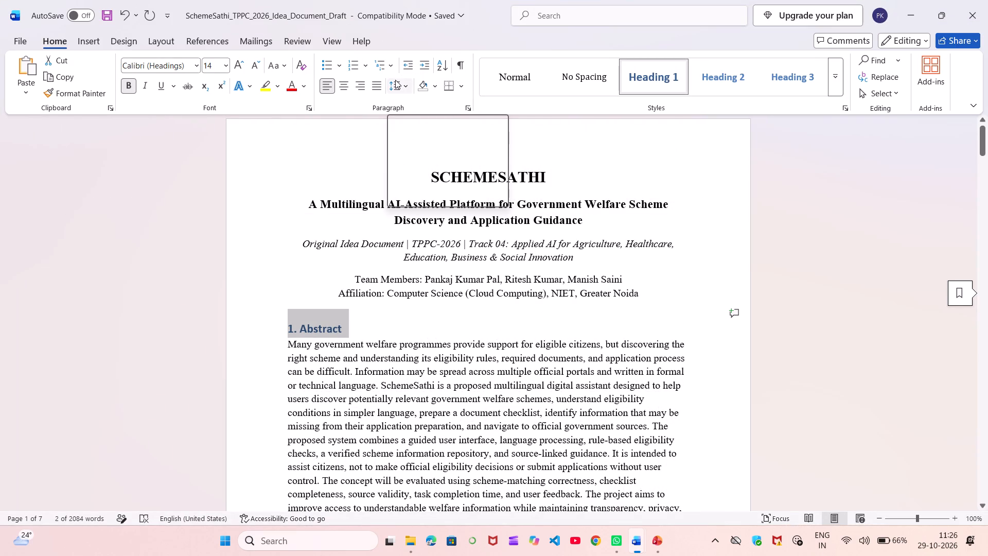
click(437, 295)
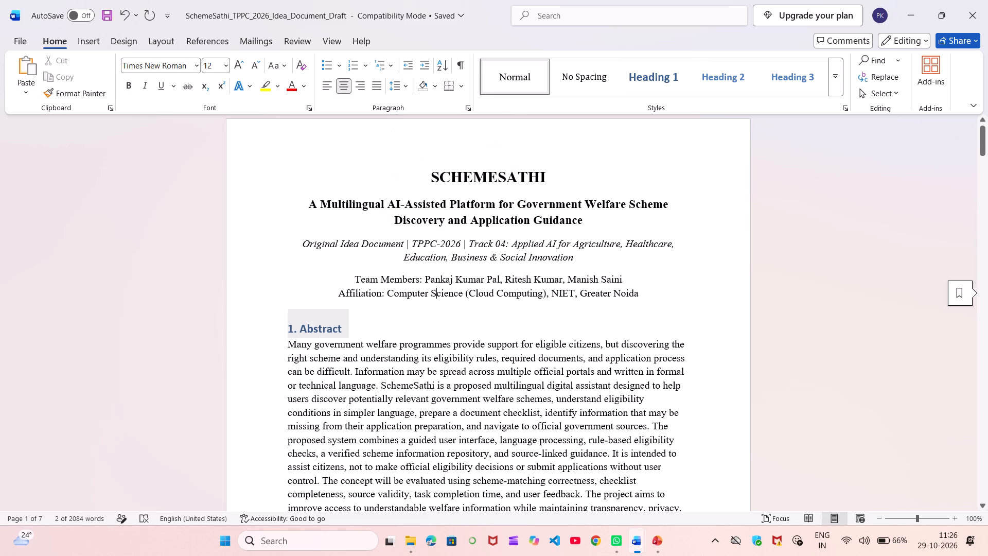
drag(288, 344, 385, 362)
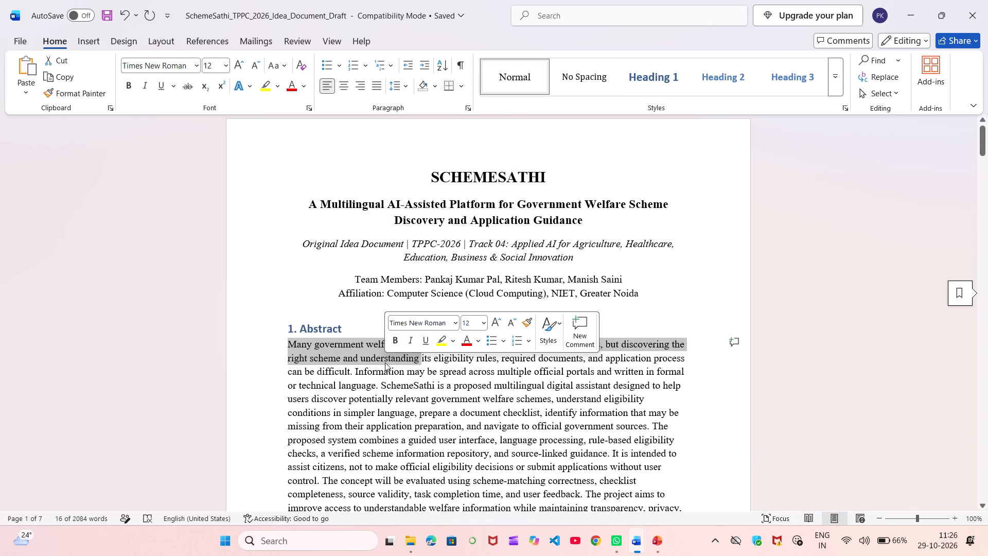
click(336, 287)
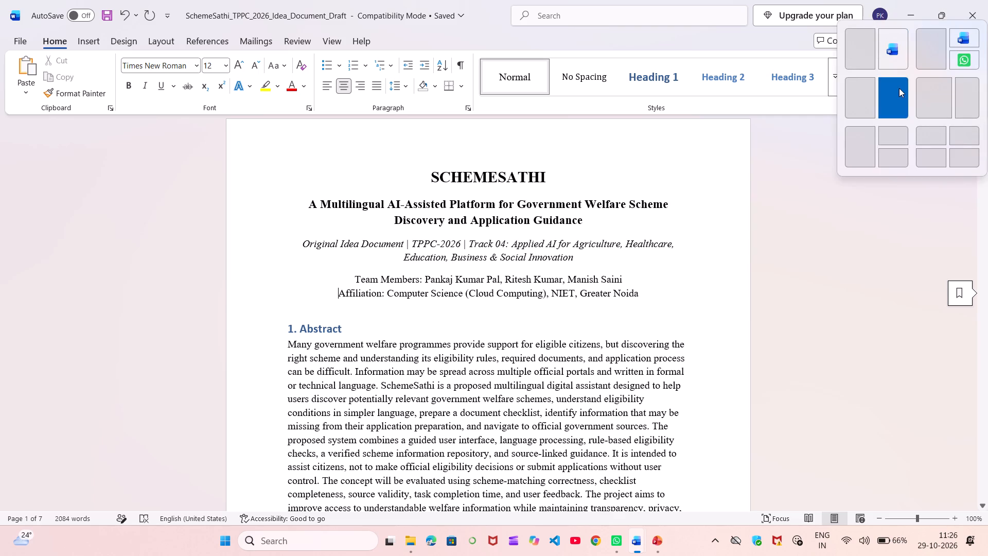
click(898, 88)
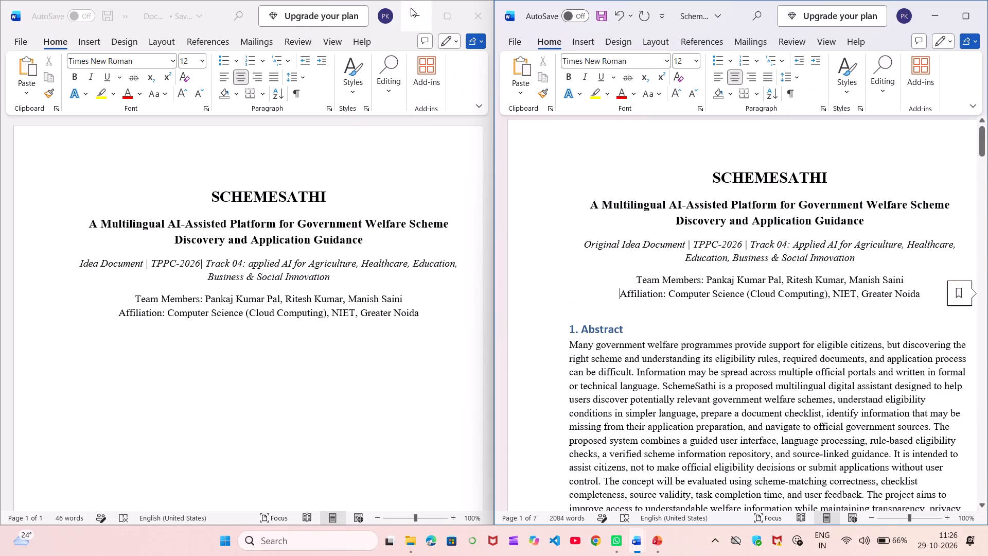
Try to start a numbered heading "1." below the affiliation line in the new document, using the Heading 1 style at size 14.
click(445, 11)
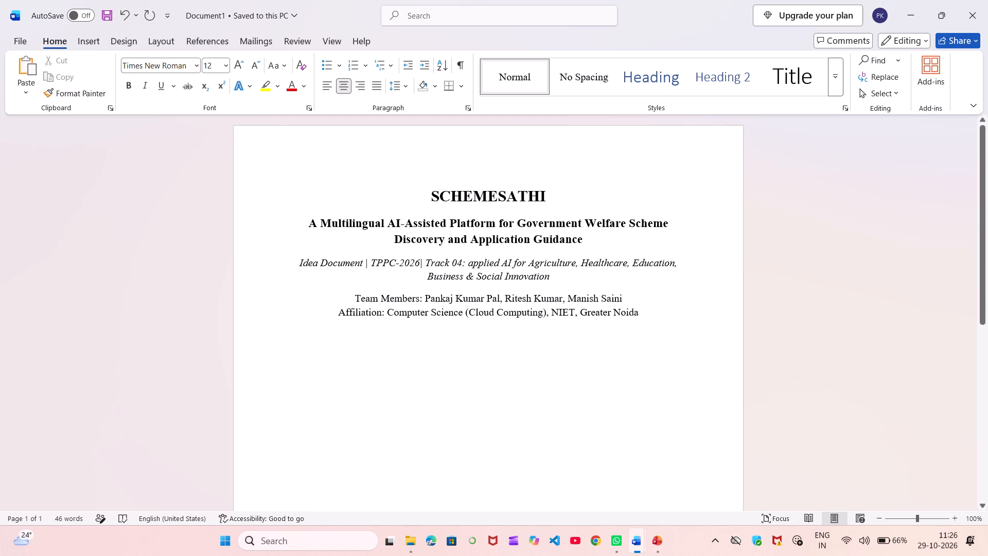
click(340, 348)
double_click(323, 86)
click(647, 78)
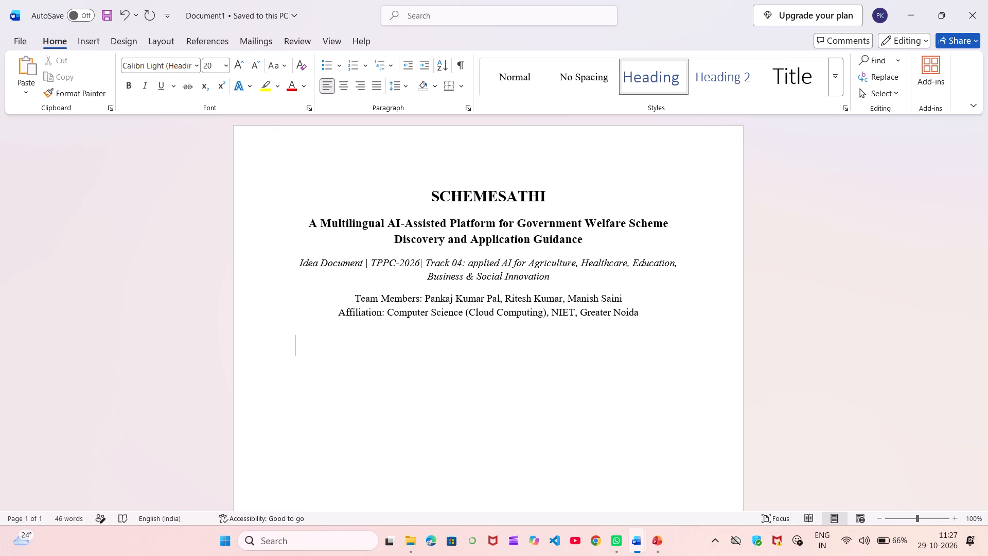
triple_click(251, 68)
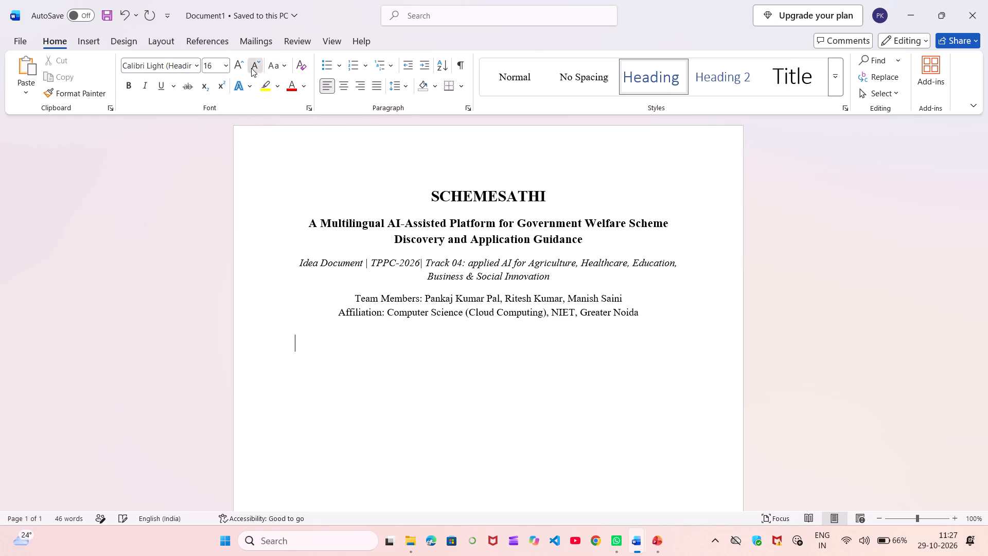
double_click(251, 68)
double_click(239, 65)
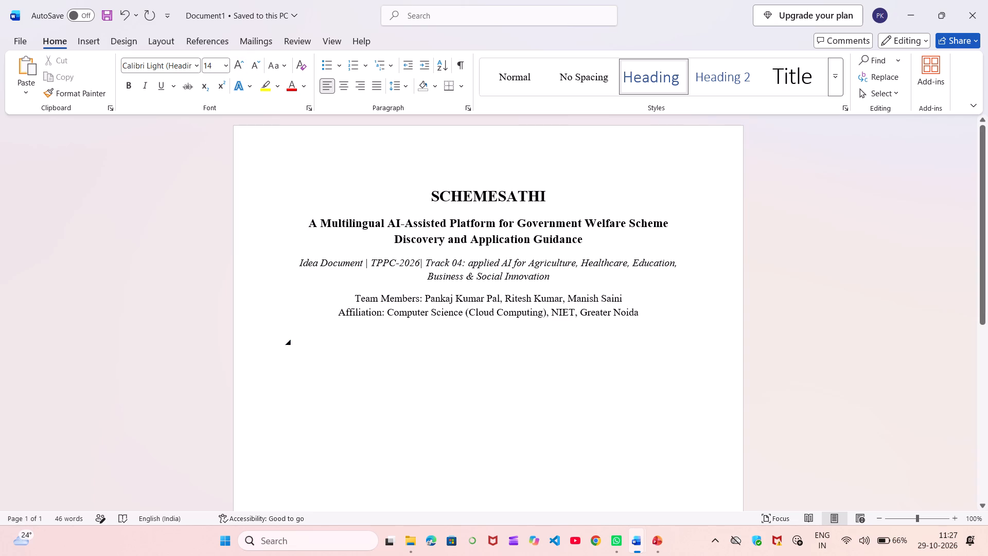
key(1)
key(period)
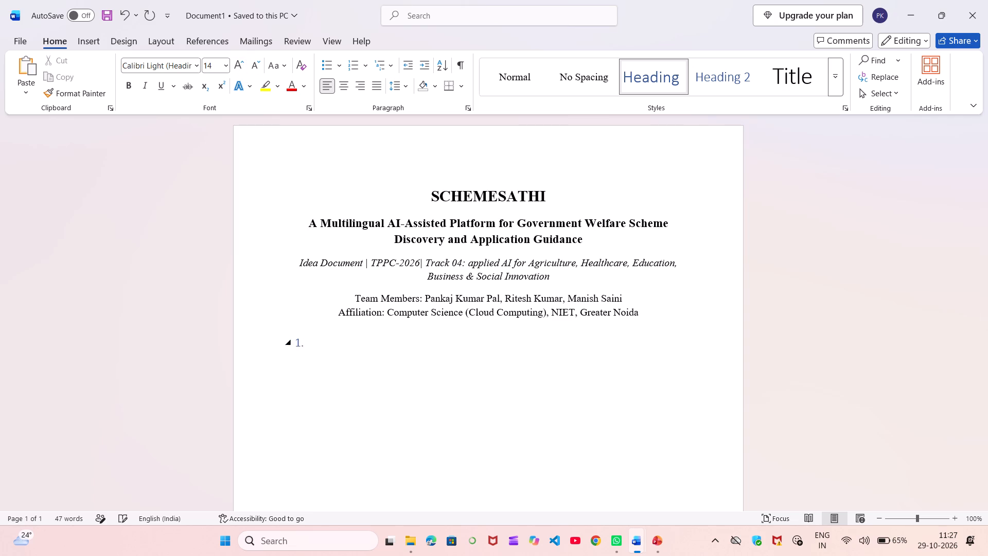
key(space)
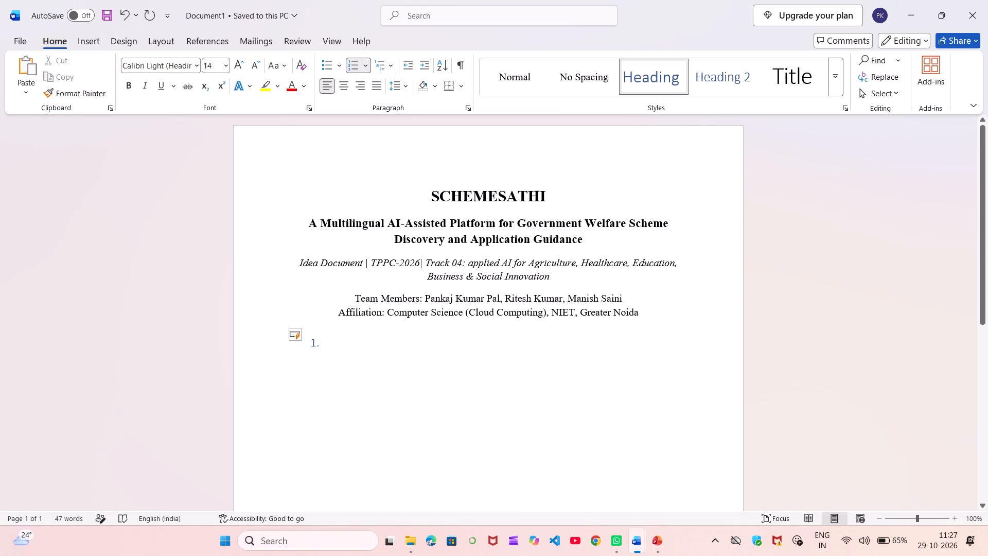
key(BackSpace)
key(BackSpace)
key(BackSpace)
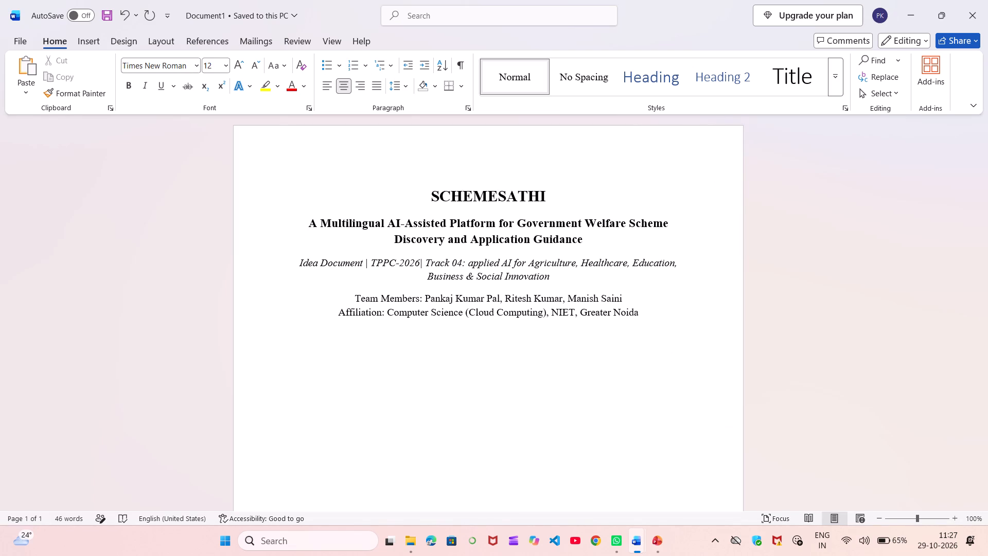
Add three empty lines below the affiliation line, inserting the last one directly after its text.
key(Return)
key(Return)
key(Up)
key(Up)
key(Right)
key(Right)
key(Right)
key(Right)
key(Right)
key(Right)
key(Right)
key(Right)
key(Right)
key(Right)
key(Right)
key(Right)
key(Right)
key(Right)
key(Right)
key(Right)
key(Right)
key(Right)
key(Right)
key(Right)
key(Right)
key(Right)
key(Right)
key(Right)
key(Right)
key(Right)
key(Right)
key(Right)
key(Right)
key(Right)
key(Right)
key(Right)
key(Right)
key(Return)
Enter the heading "1.Abstract" below the affiliation line, left-aligned in the Heading 1 style at size 14.
click(326, 88)
click(646, 82)
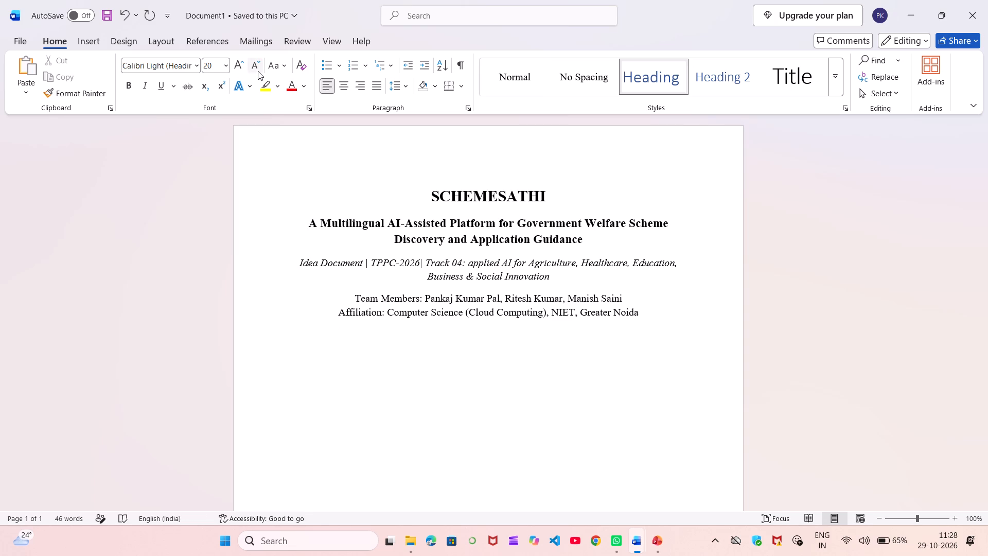
triple_click(256, 69)
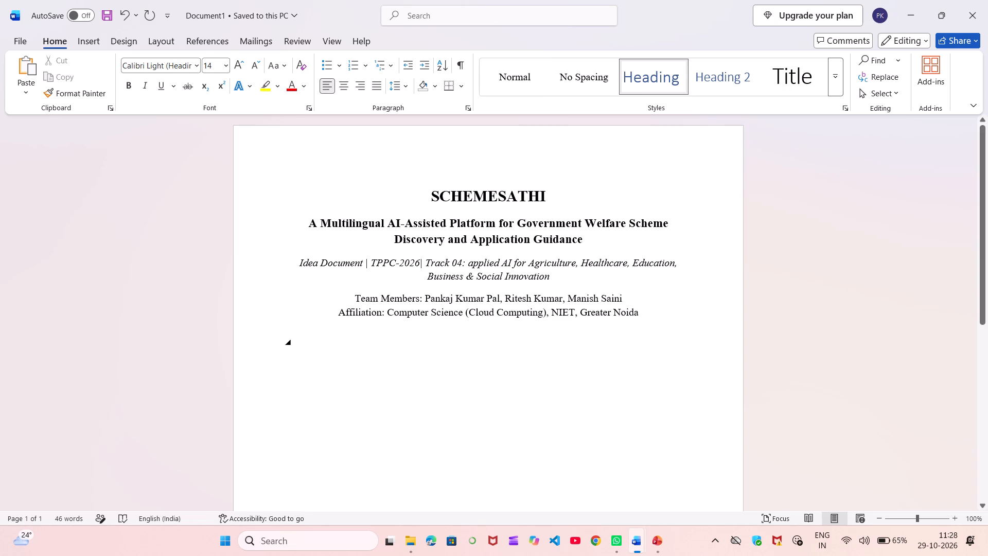
key(1)
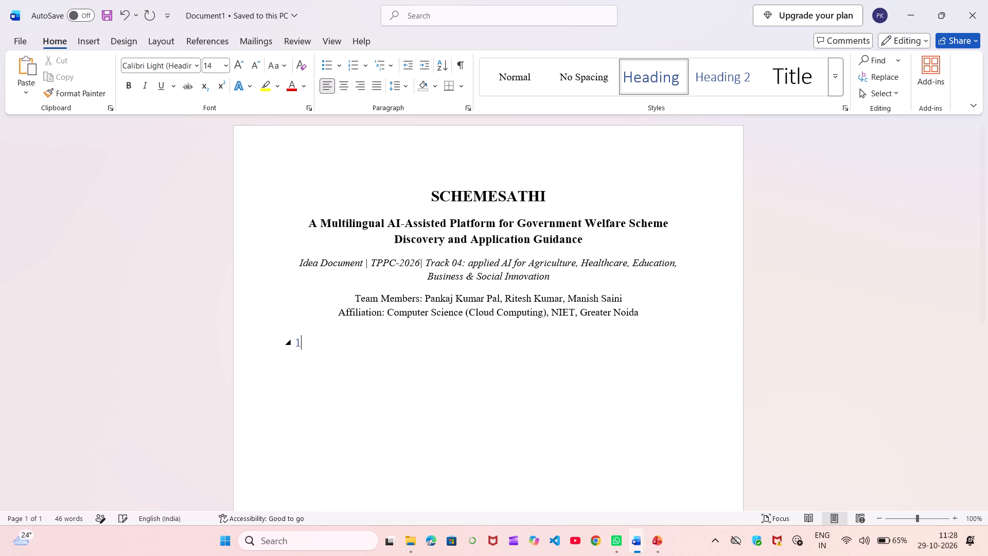
key(period)
key(shift+a)
text(bstra)
text(ct)
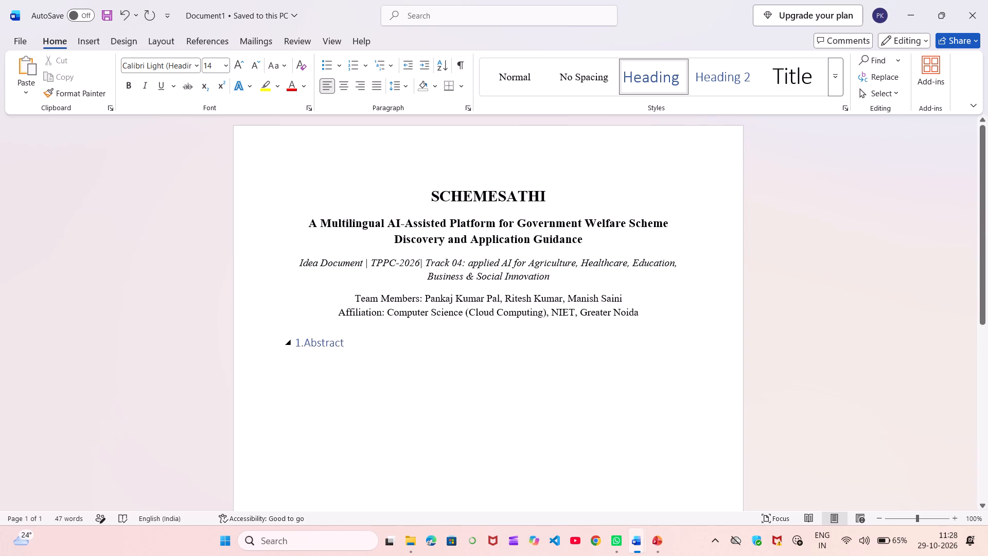
Make the "1.Abstract" heading bold and place the insertion point on the empty line below it.
drag(347, 342, 271, 345)
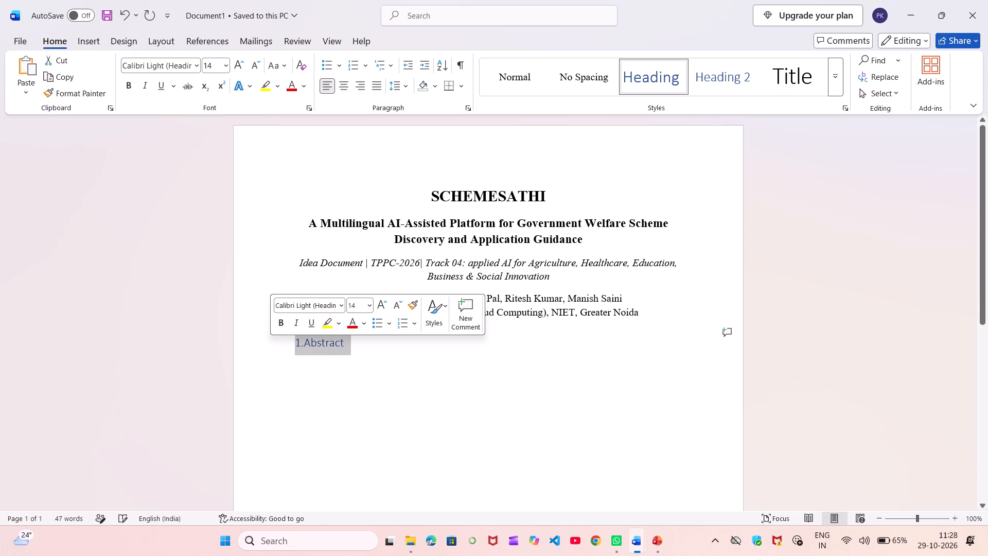
click(278, 329)
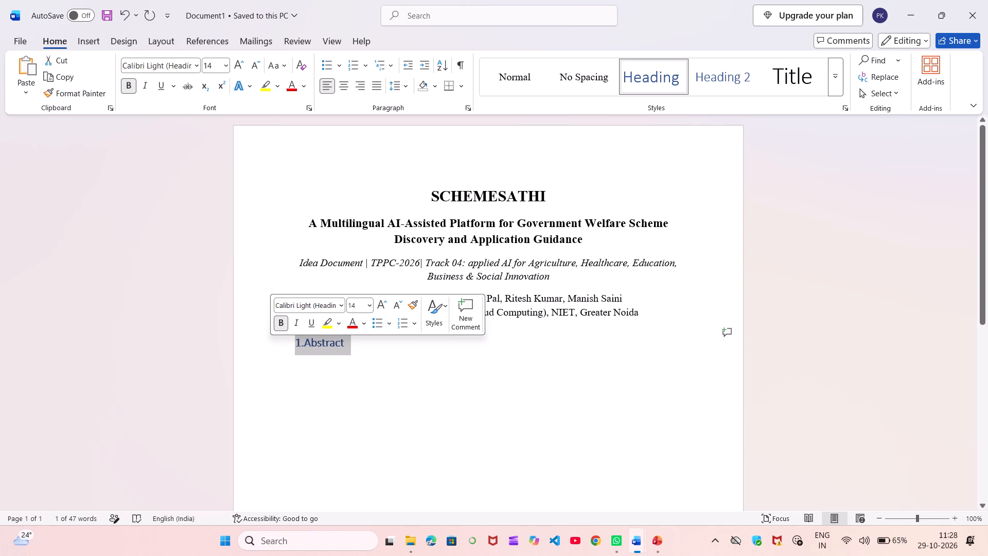
click(363, 357)
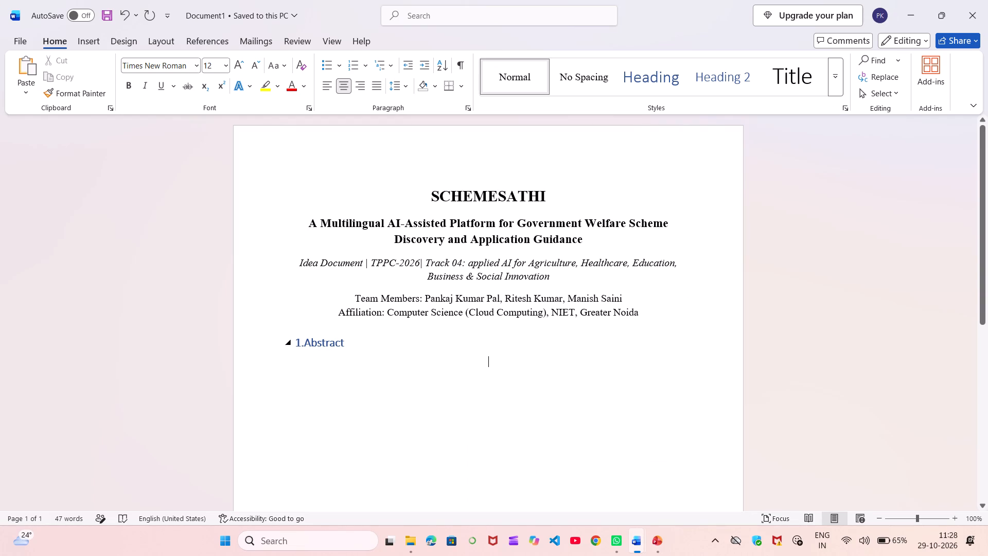
Turn the "1.Abstract" heading into an automatically numbered heading, with "1." as its list number.
click(305, 341)
key(space)
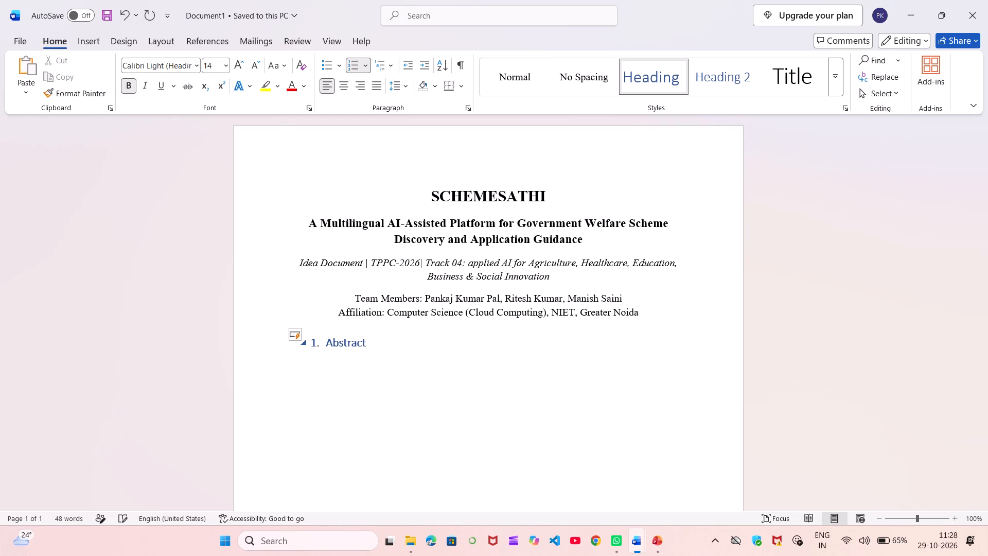
click(350, 63)
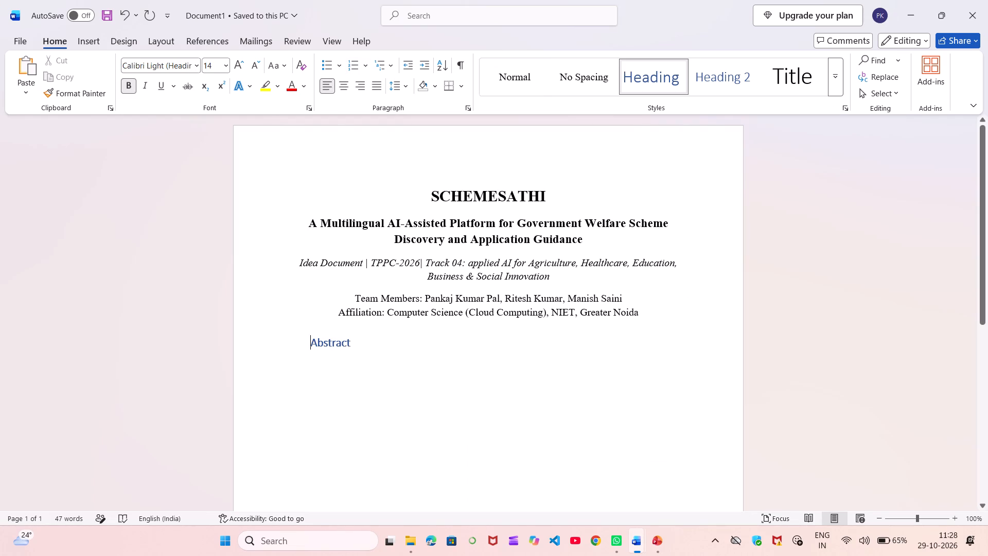
click(353, 59)
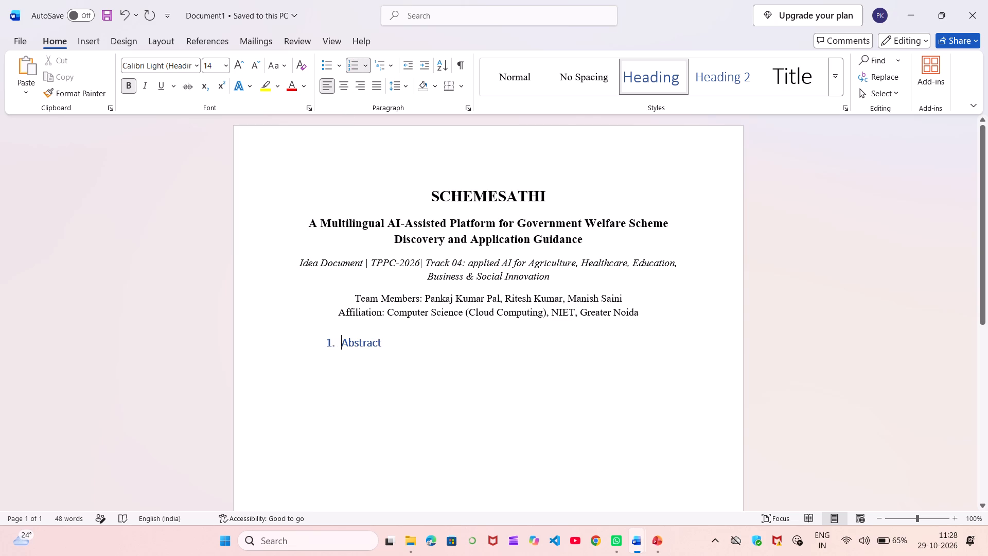
Align the Abstract heading's list number with the left text margin and start a new line below the heading.
click(326, 339)
key(Left)
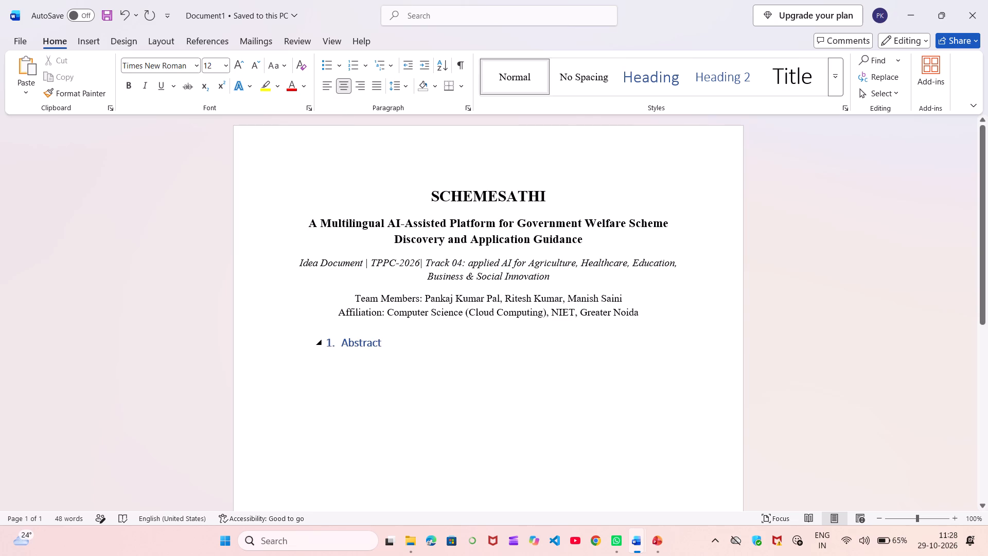
drag(331, 344, 324, 344)
drag(324, 344, 283, 352)
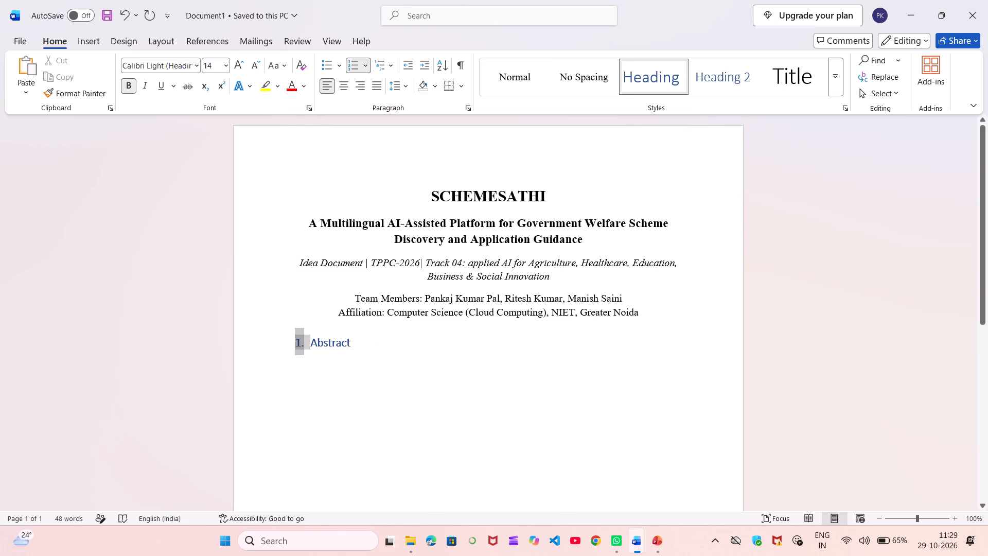
click(371, 343)
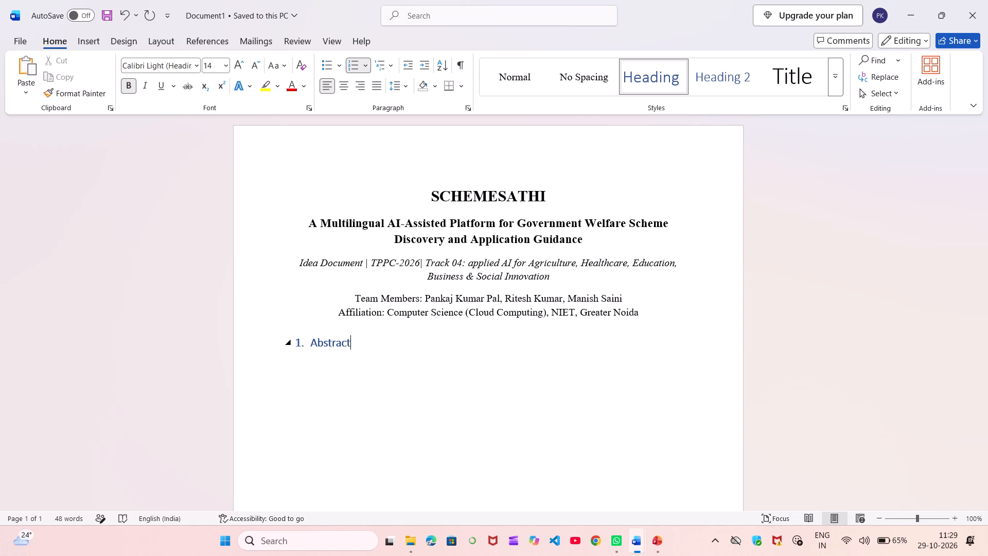
key(Return)
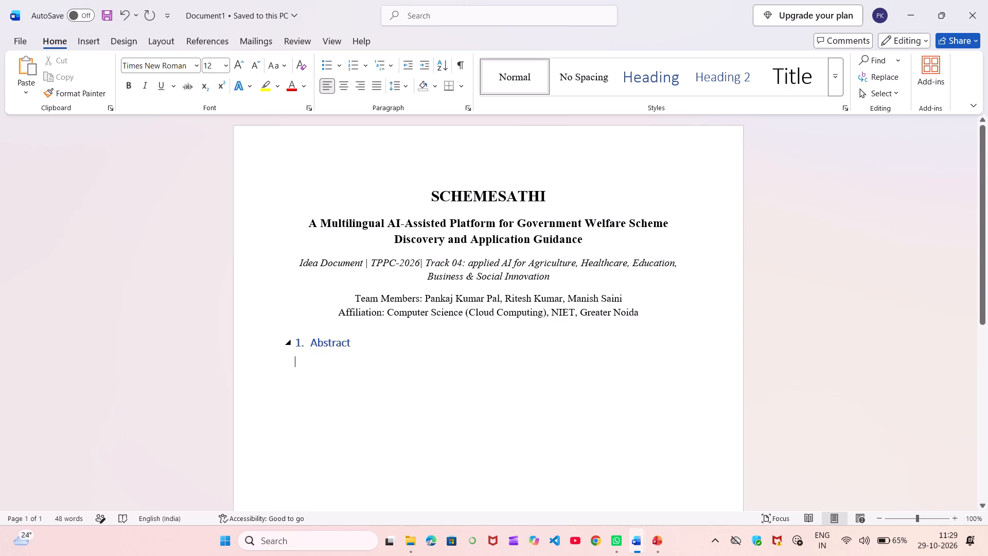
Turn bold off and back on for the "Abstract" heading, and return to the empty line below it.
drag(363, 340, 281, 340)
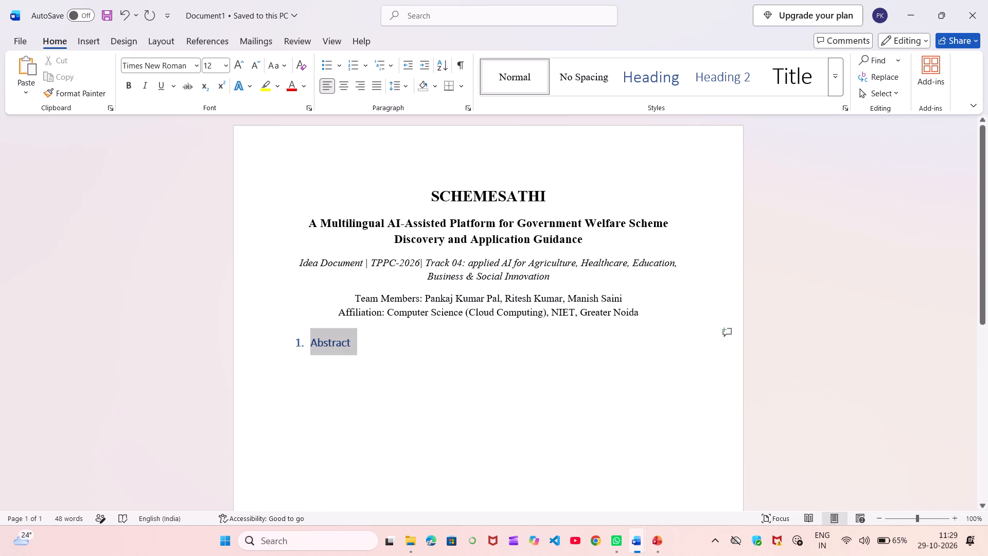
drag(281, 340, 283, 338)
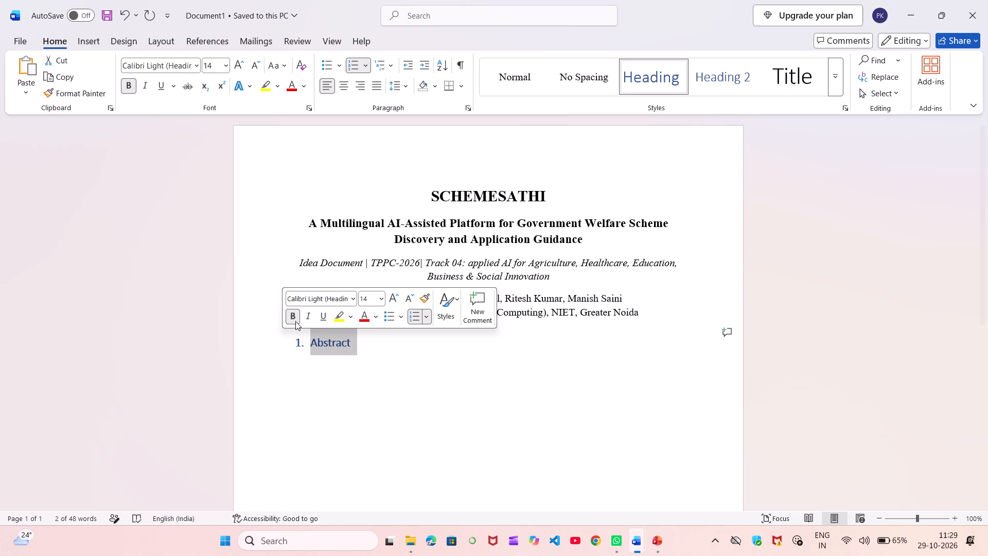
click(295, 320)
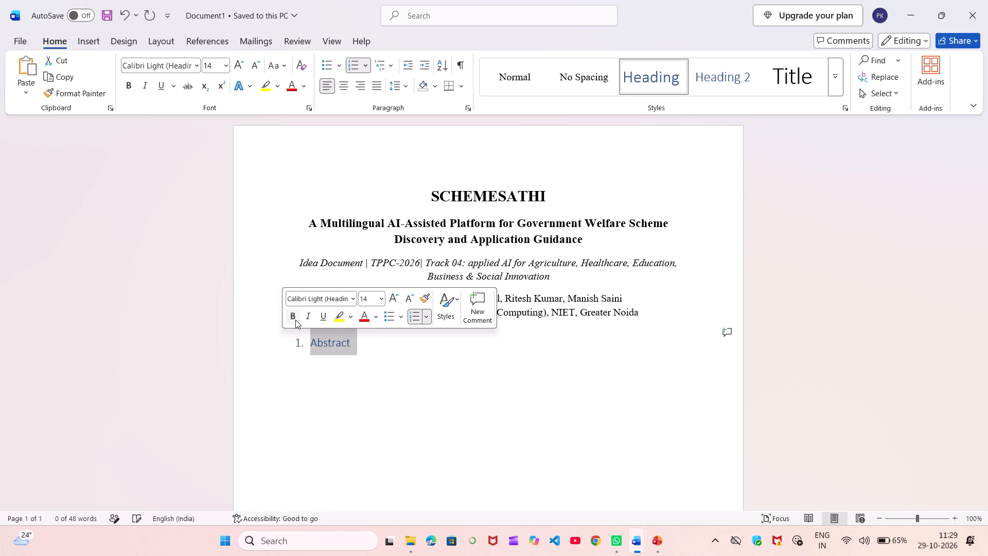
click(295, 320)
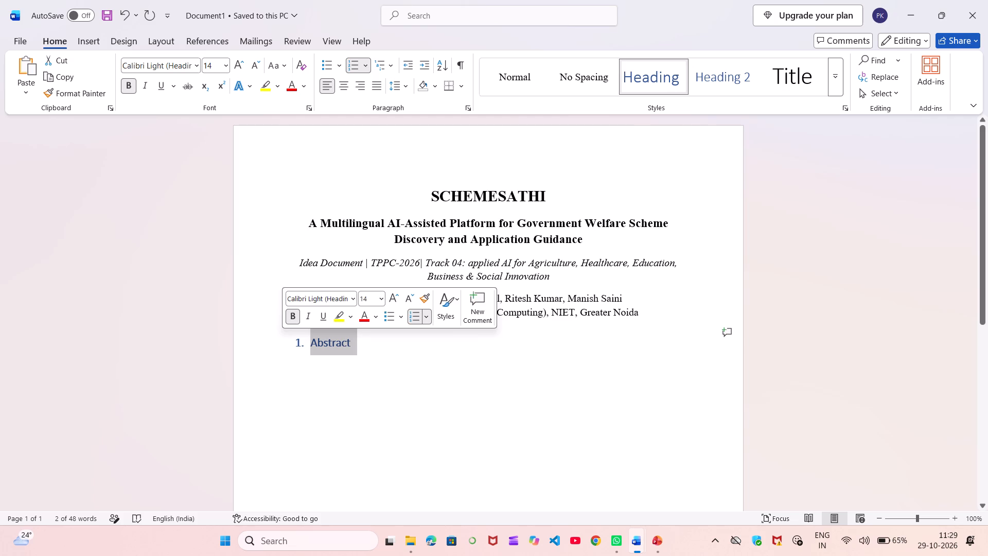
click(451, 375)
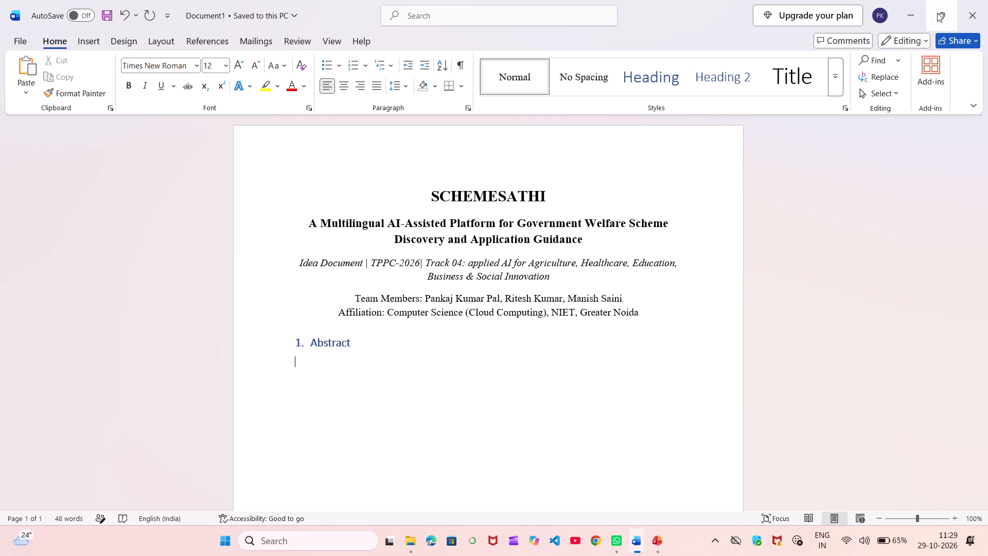
Arrange the new document side by side with the original SchemeSathi document.
click(864, 90)
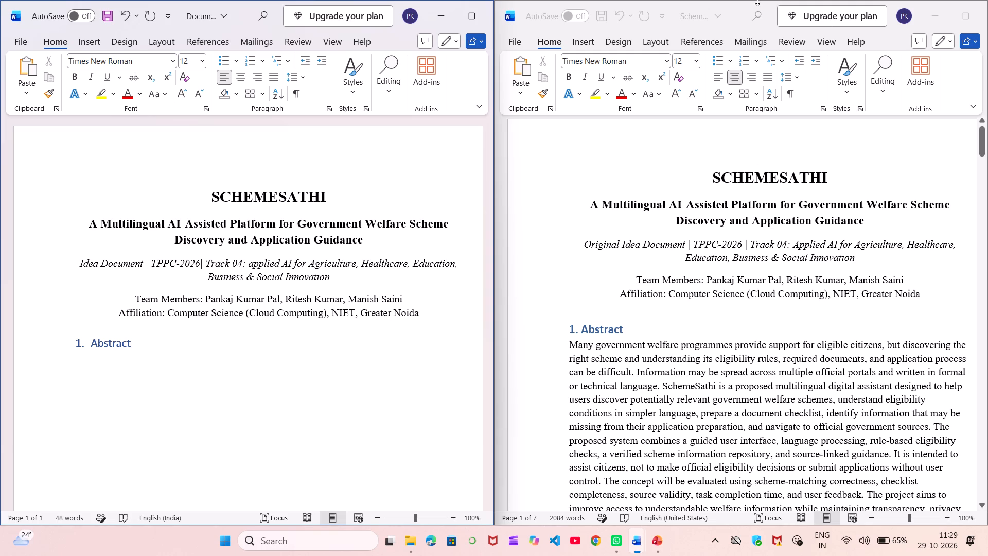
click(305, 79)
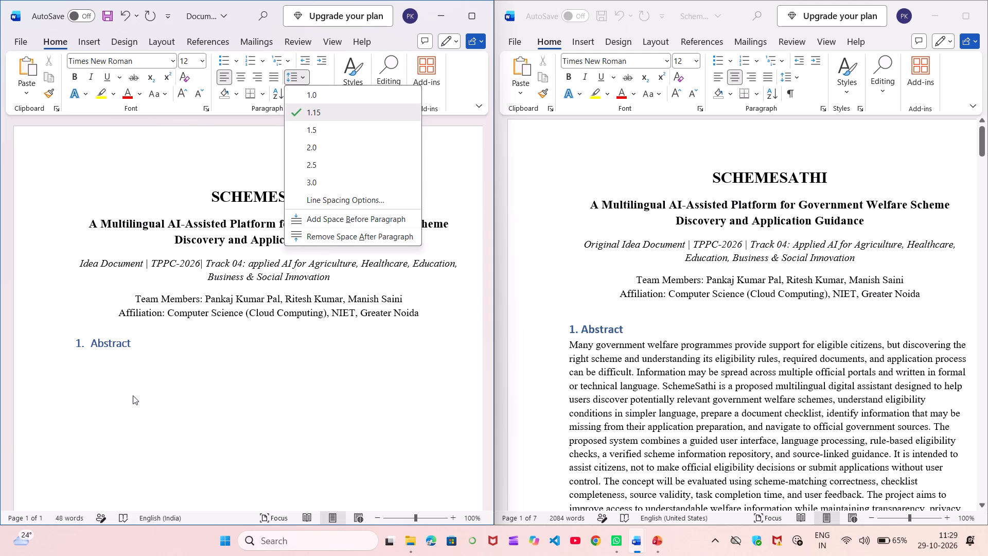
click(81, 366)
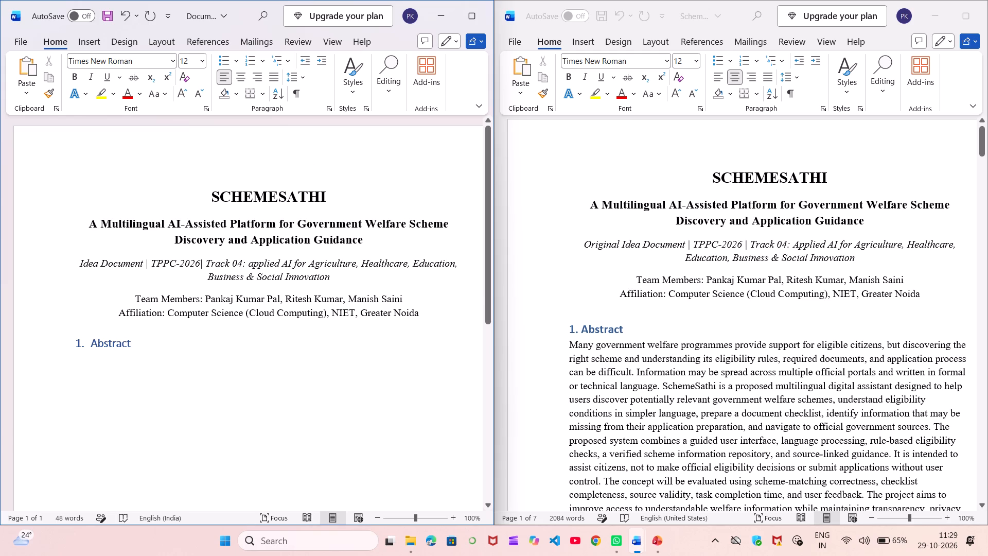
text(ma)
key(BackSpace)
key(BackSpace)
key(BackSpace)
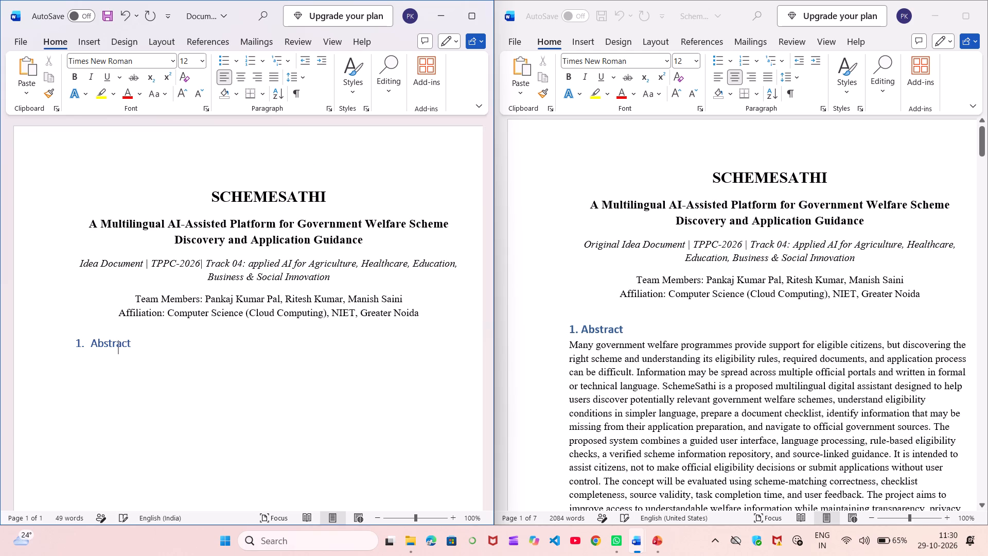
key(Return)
Begin the paragraph below the Abstract heading with "Many government welfare programmes provide support".
text(Many govern)
text(ment)
key(space)
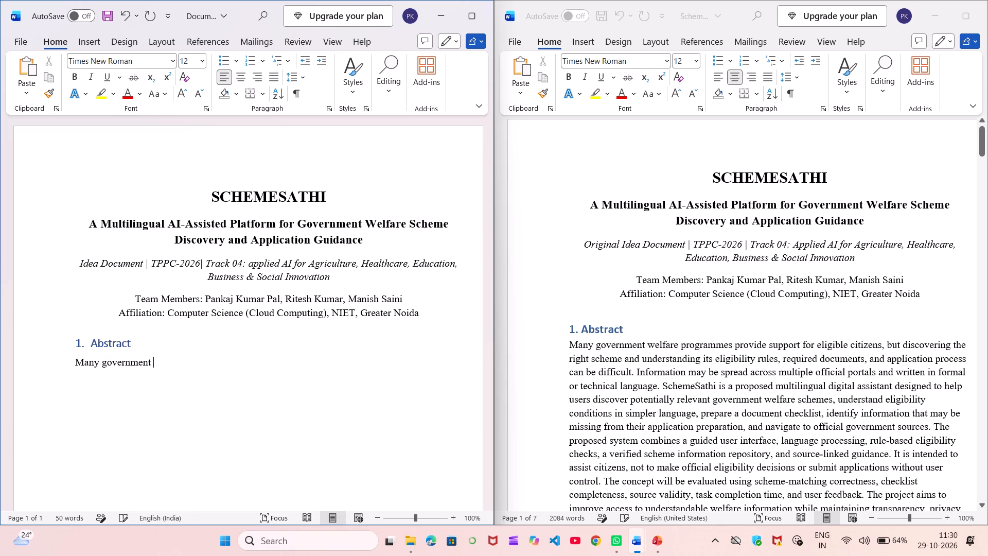
text(welfare)
key(space)
text(program)
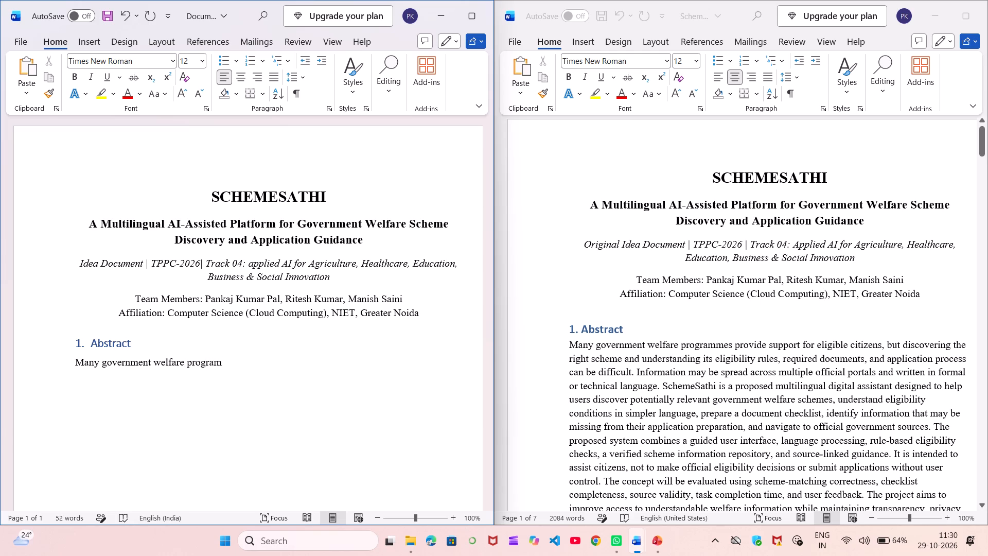
text(mes provide suppo)
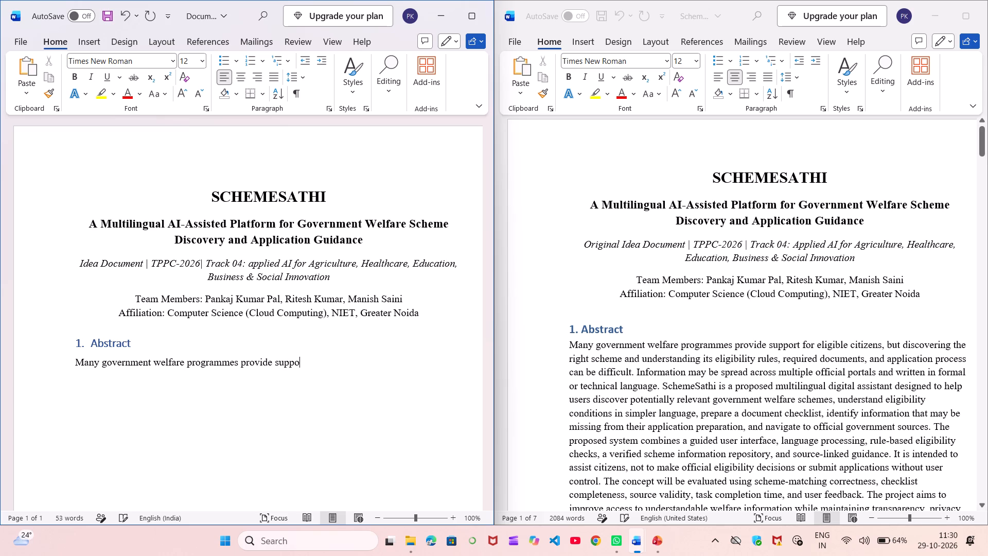
text(rt)
Continue the Abstract paragraph from the original document with "for eligible citizens, but".
scroll(643, 412, down, 3)
scroll(643, 412, up, 1)
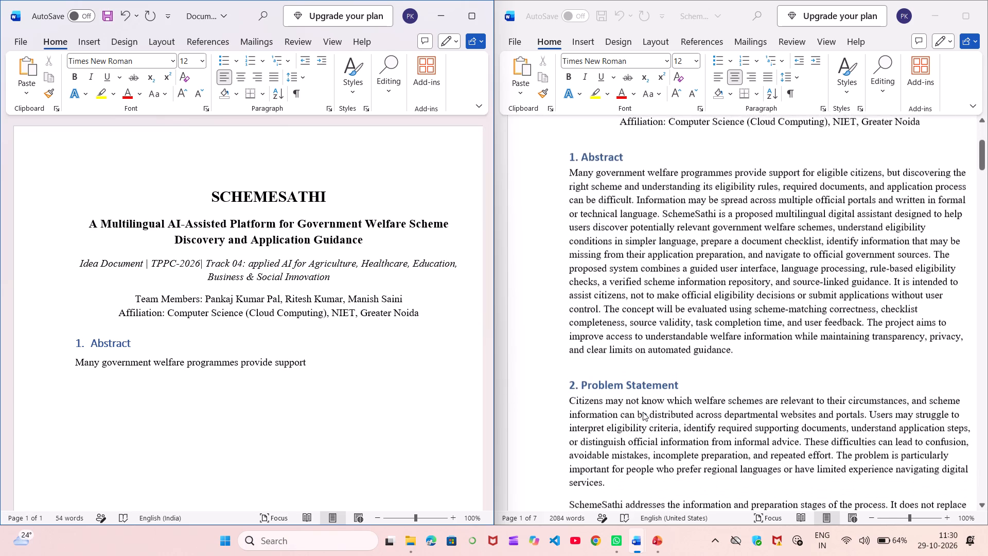
scroll(643, 412, up, 1)
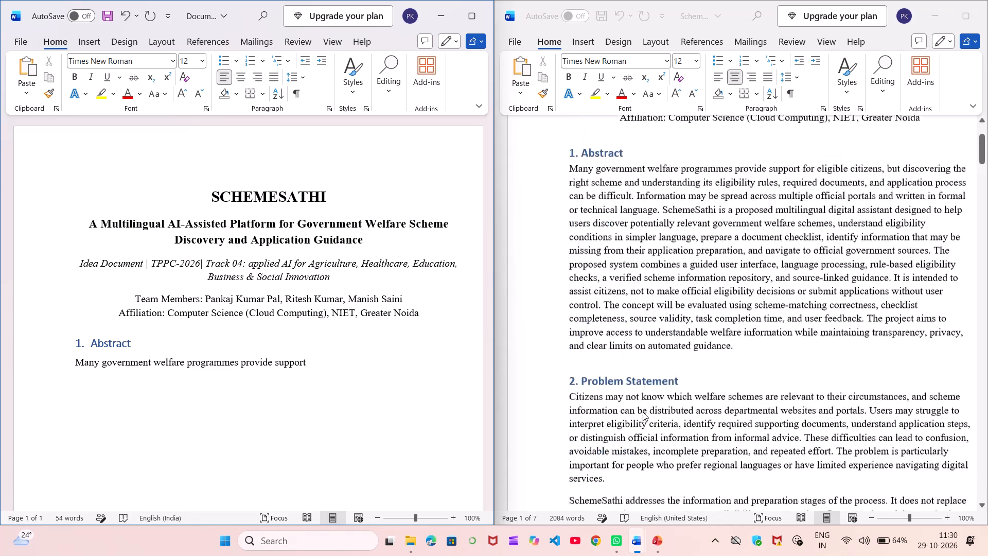
scroll(643, 412, up, 3)
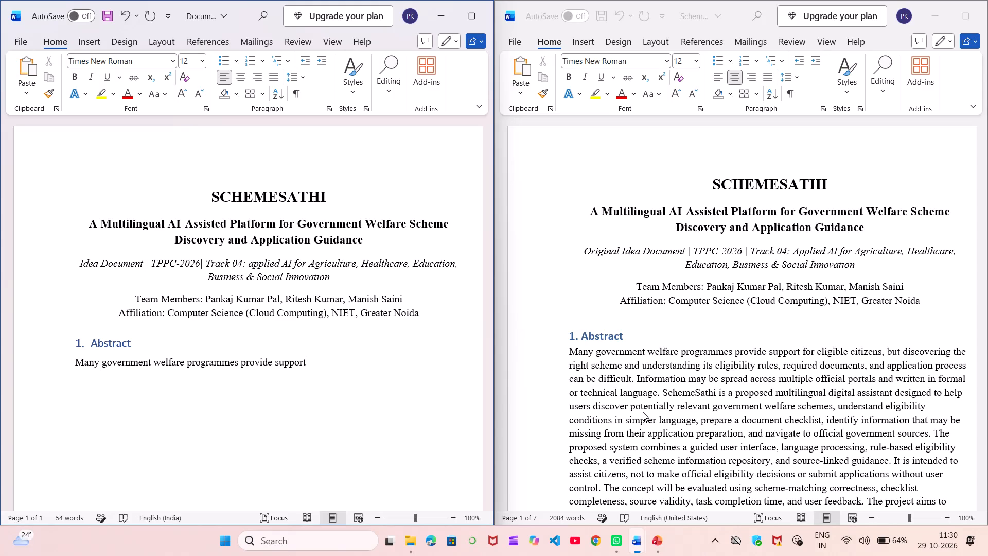
key(space)
text(for)
key(space)
text(eligi)
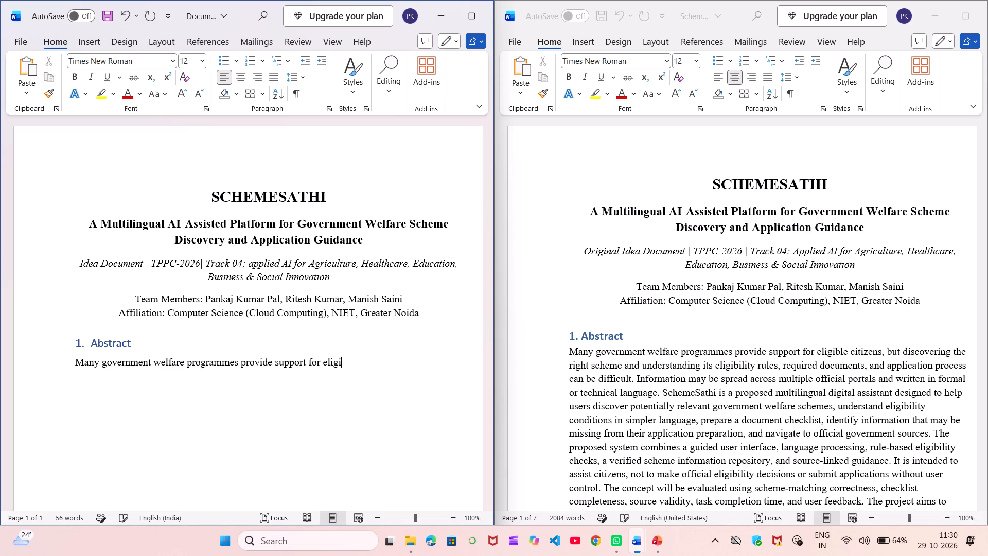
text(ble)
key(space)
text(citi)
text(zens)
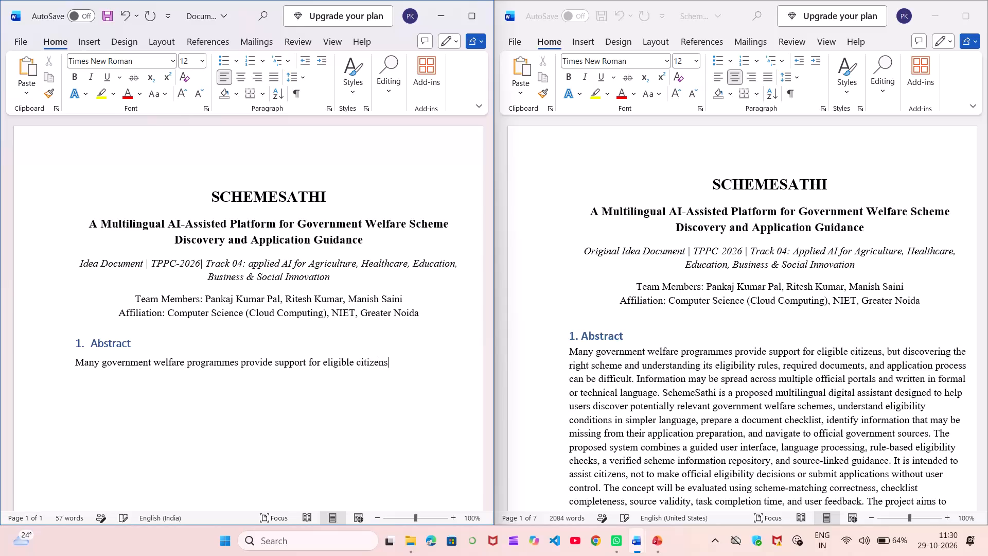
text(, but)
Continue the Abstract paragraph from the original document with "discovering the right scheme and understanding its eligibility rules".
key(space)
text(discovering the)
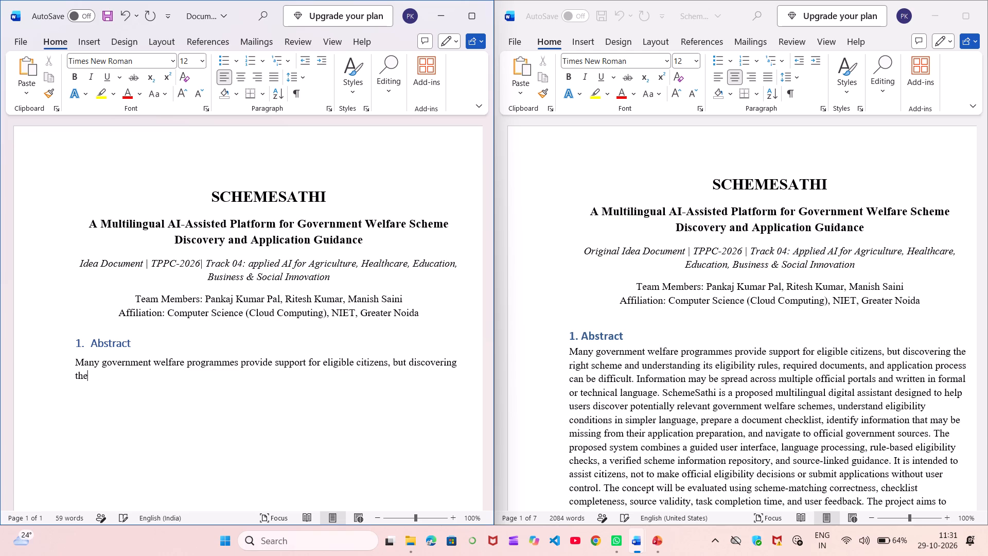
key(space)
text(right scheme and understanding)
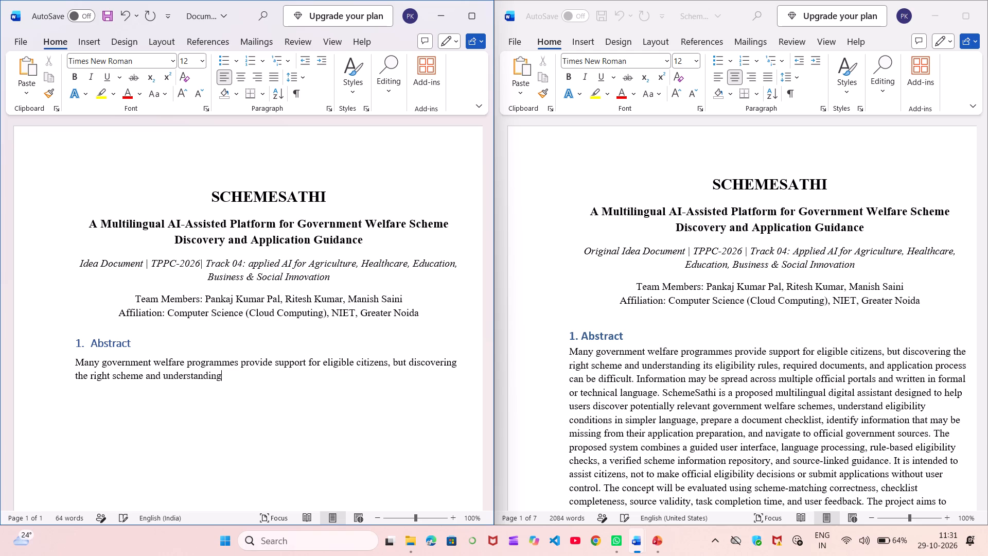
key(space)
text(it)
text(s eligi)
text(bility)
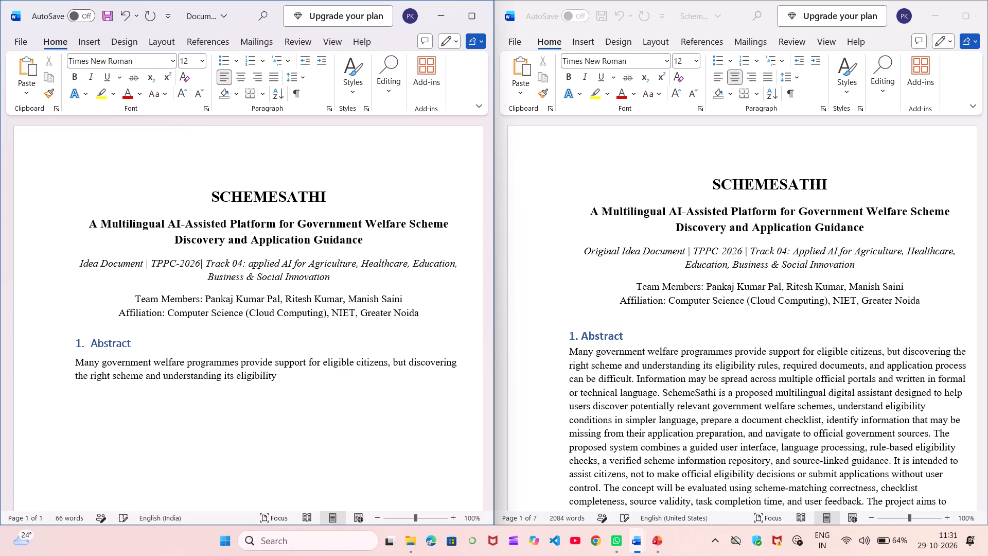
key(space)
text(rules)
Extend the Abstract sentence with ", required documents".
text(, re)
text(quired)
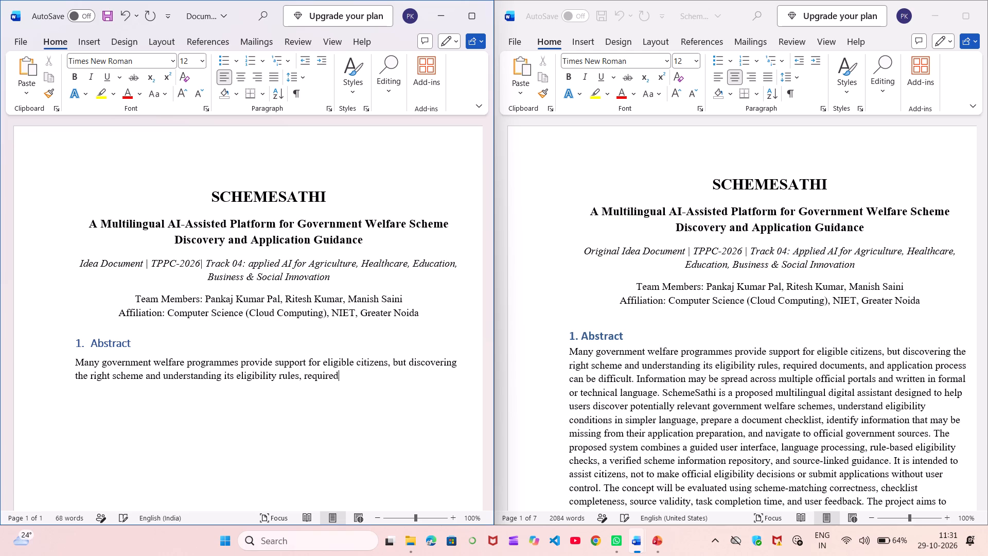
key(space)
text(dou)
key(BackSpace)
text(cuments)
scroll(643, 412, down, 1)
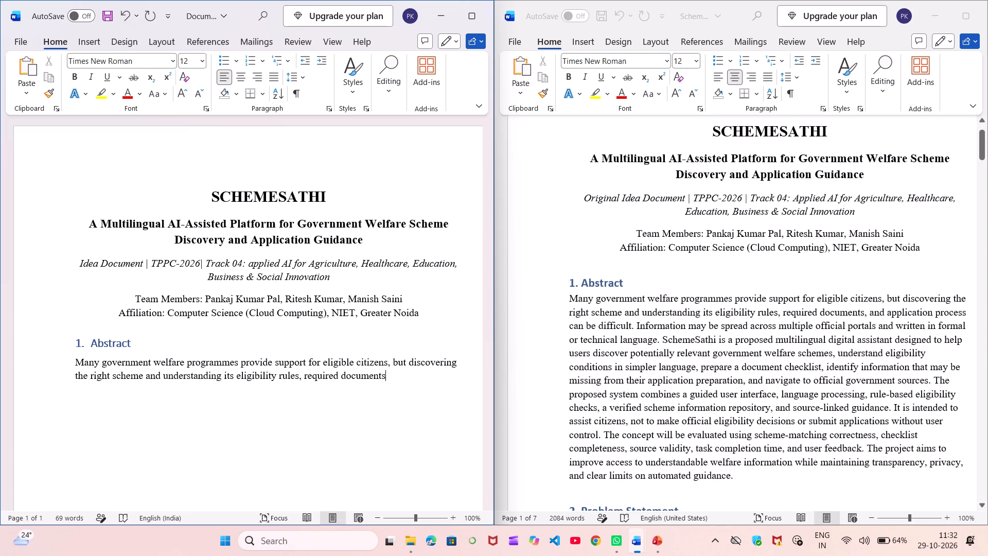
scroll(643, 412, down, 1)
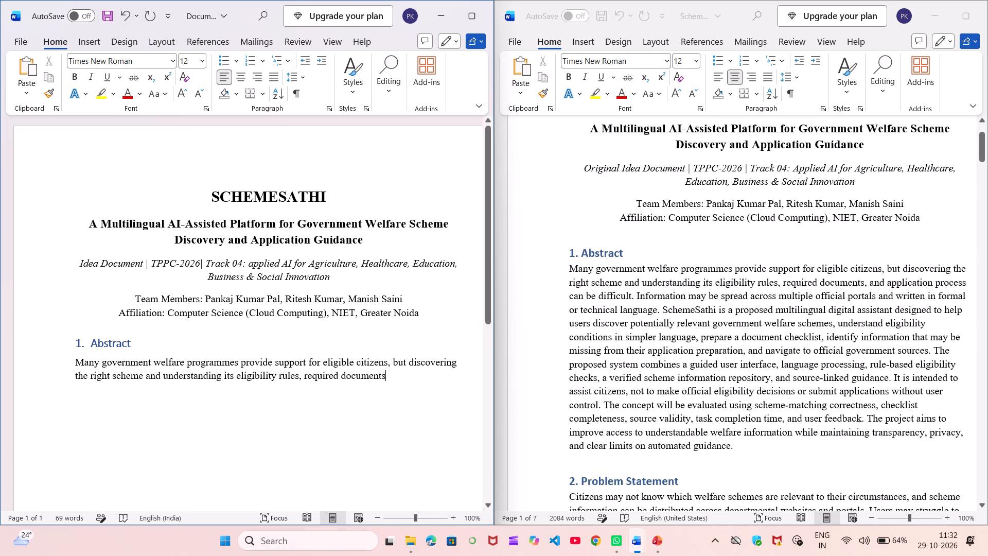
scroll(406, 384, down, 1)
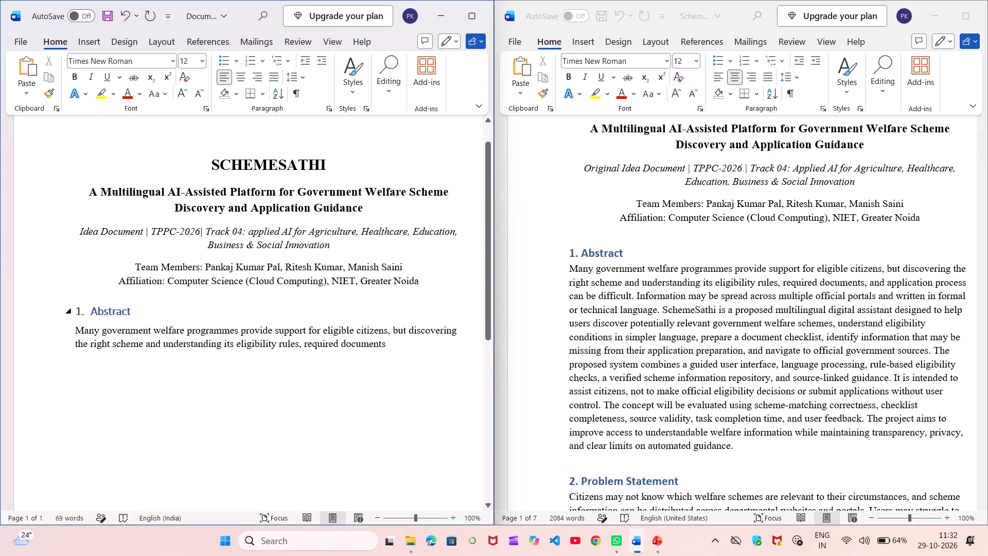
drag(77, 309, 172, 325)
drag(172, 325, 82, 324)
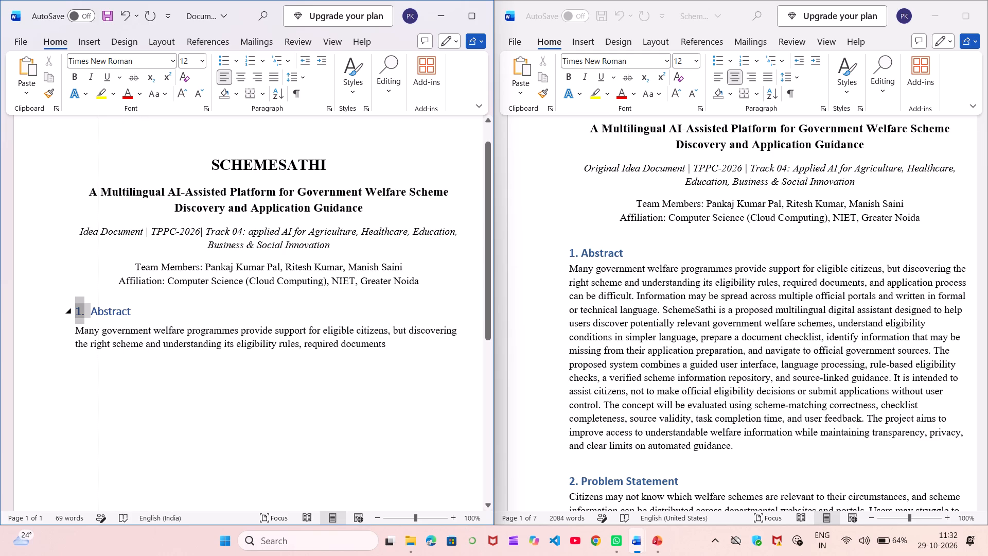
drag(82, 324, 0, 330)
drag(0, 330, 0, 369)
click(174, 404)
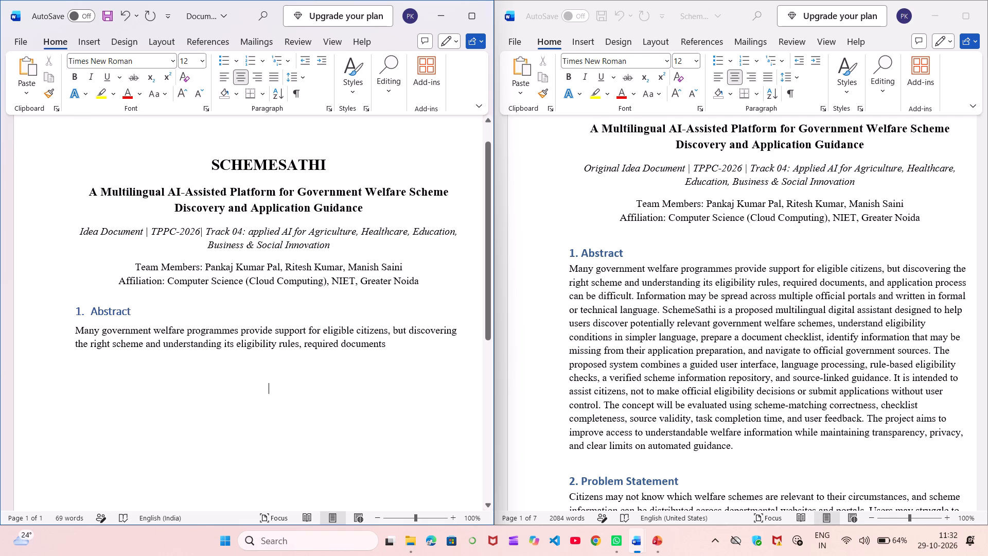
Copy everything in the original SchemeSathi document from the "1. Abstract" heading through the end of the last page.
click(569, 248)
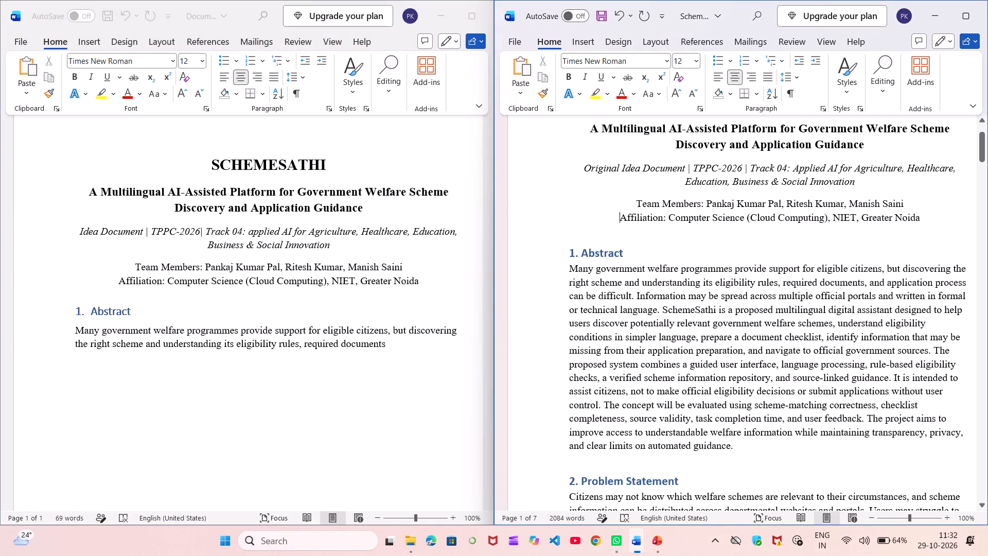
click(569, 248)
drag(569, 248, 658, 421)
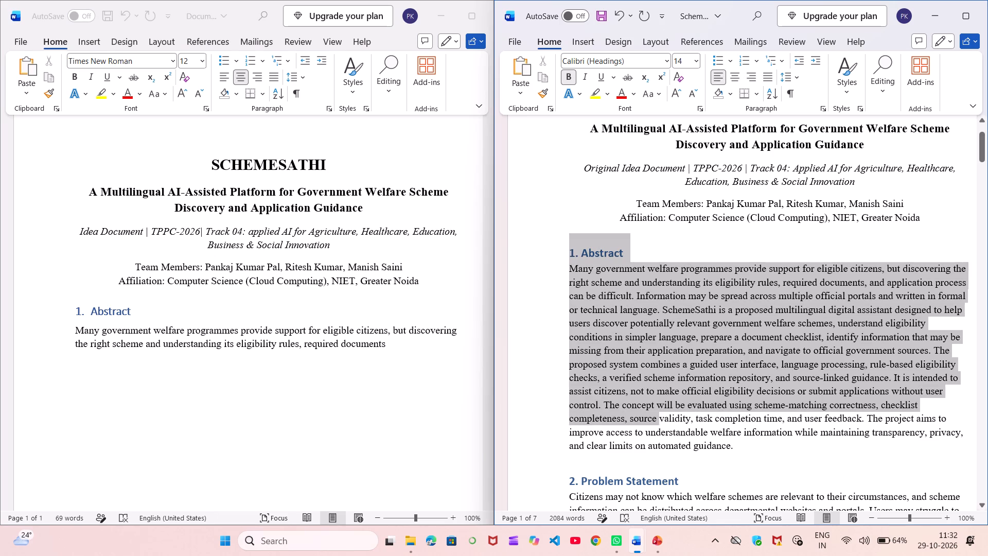
drag(658, 421, 668, 516)
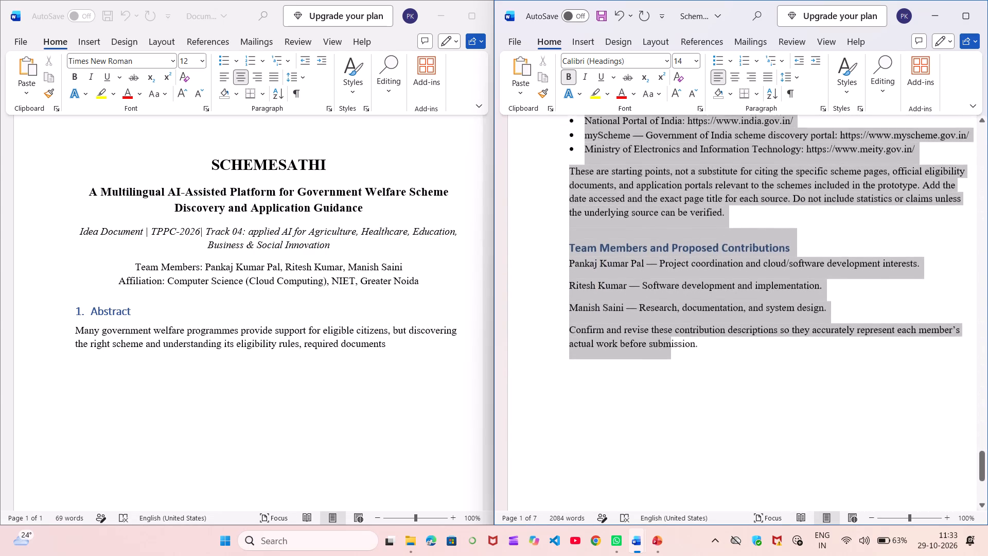
drag(668, 516, 747, 406)
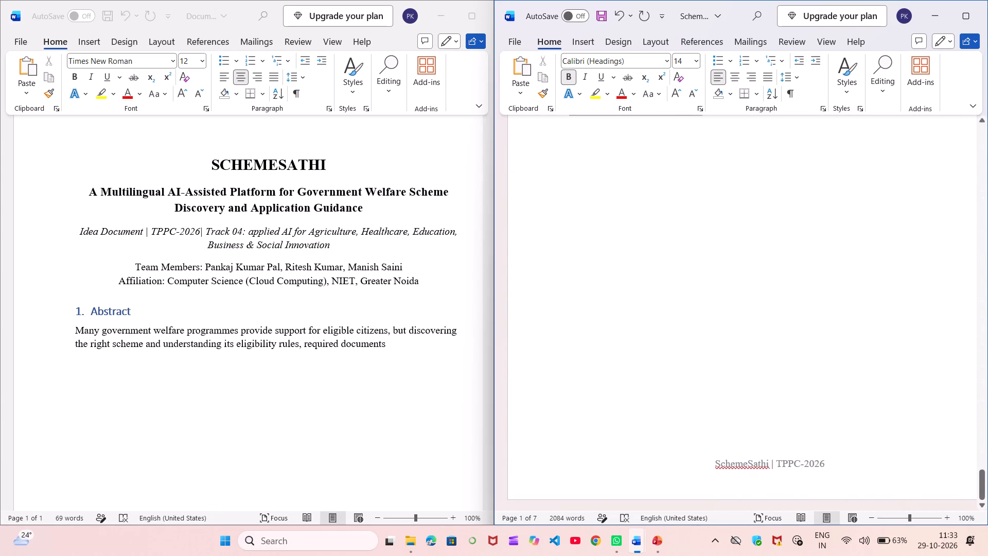
drag(747, 406, 793, 409)
drag(793, 409, 925, 458)
drag(925, 458, 985, 443)
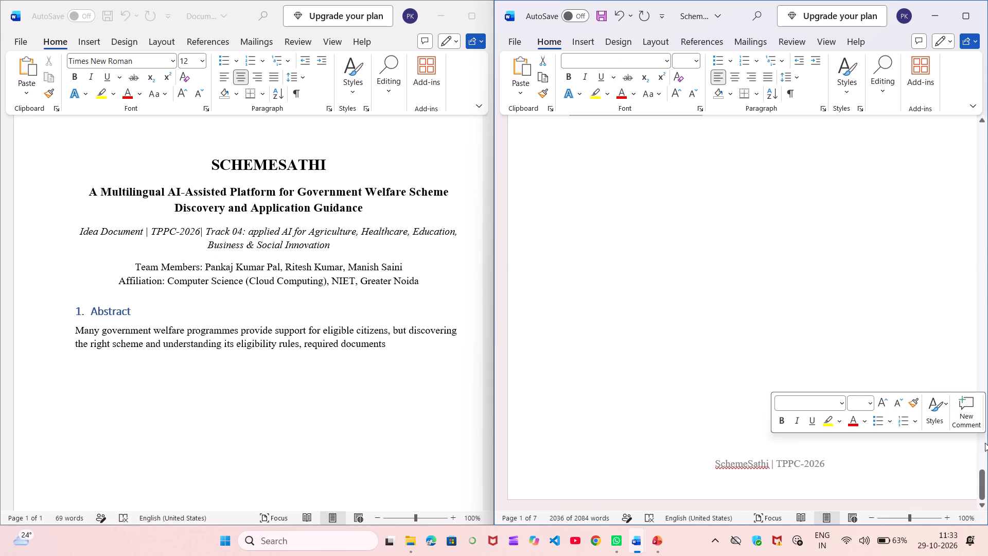
key(ctrl+c)
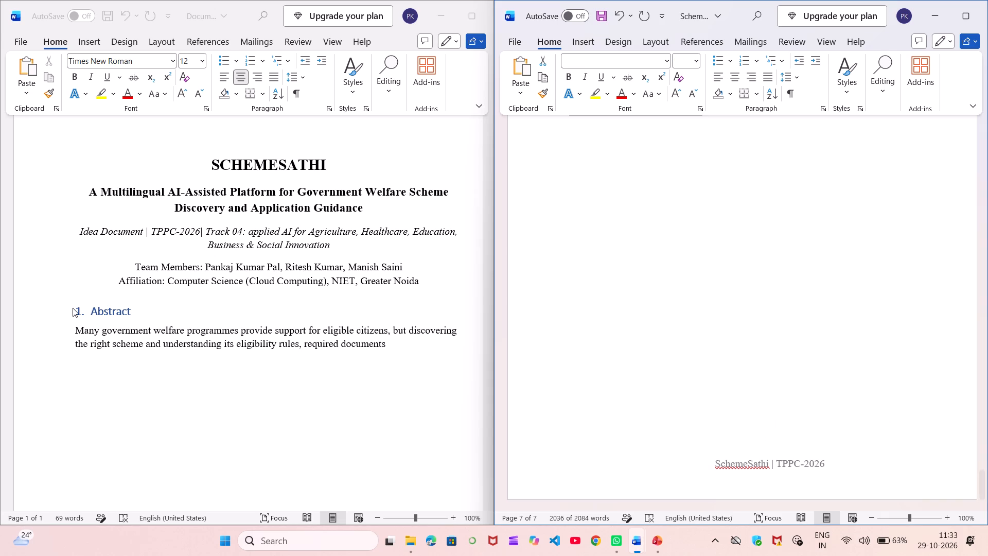
Delete the retyped "Abstract" heading and its partial paragraph from the new document.
click(399, 346)
click(399, 346)
drag(399, 346, 157, 337)
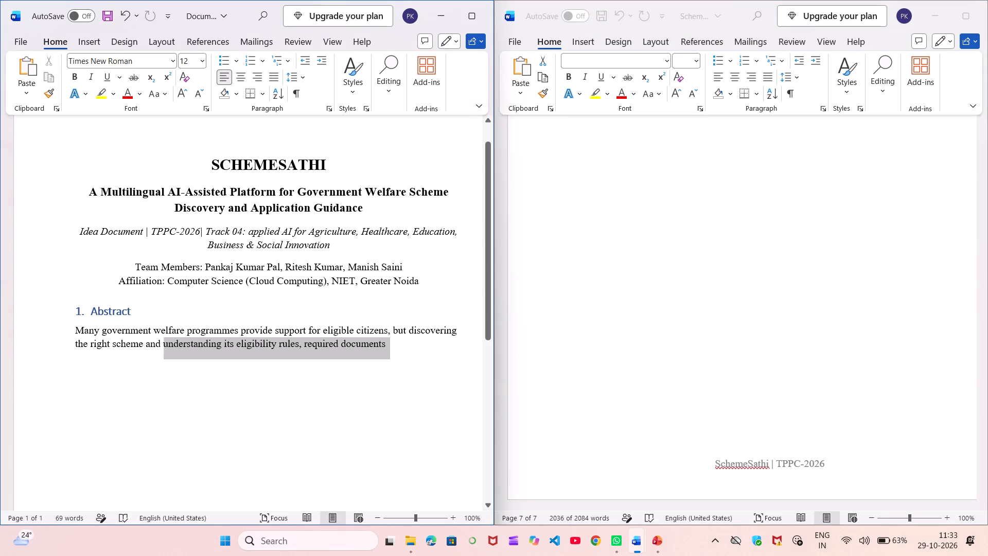
drag(157, 337, 50, 317)
key(BackSpace)
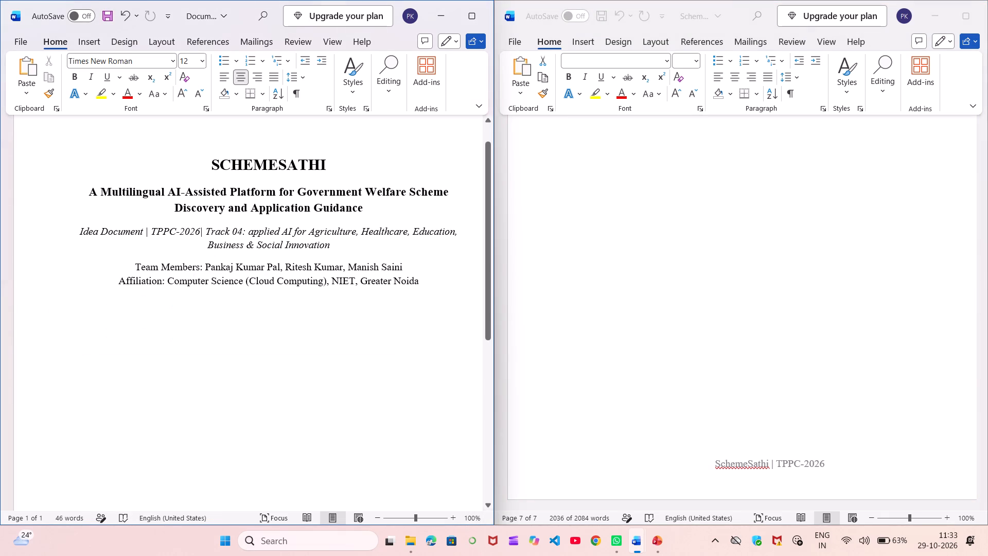
Add a left-aligned line below the affiliation line and paste the copied sections of the original document there.
click(424, 283)
key(Return)
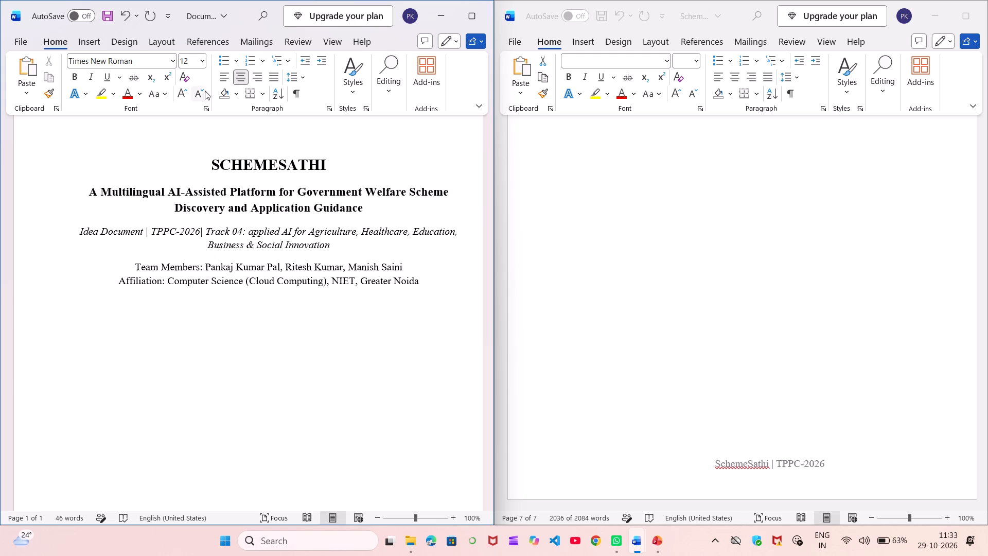
click(224, 74)
key(ctrl+v)
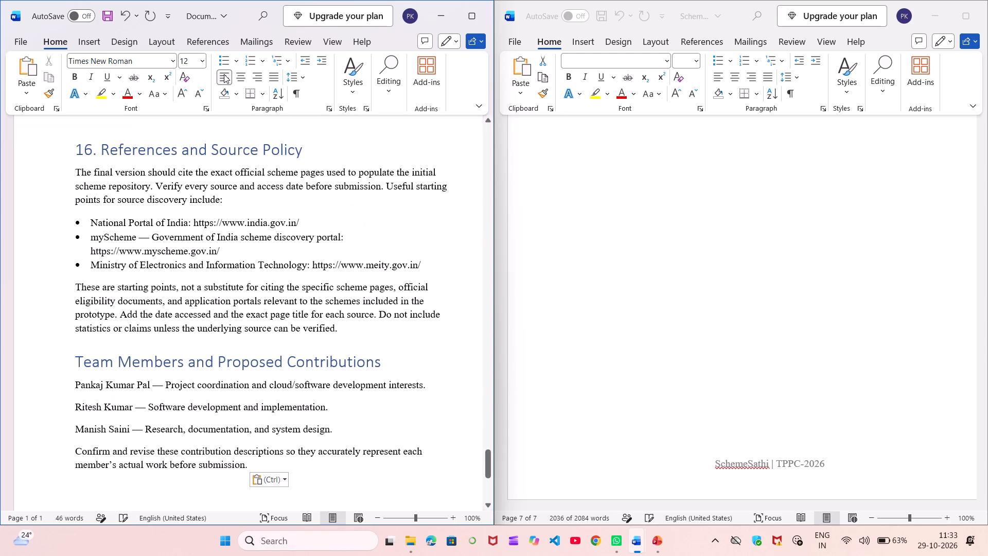
Maximise the new document's window to view the pasted sections.
scroll(224, 74, down, 4)
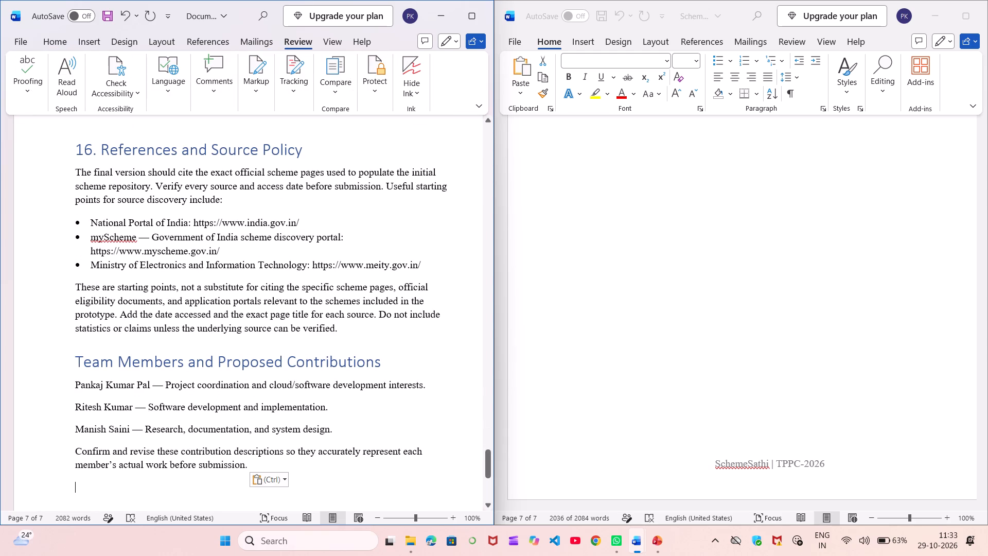
scroll(252, 256, up, 4)
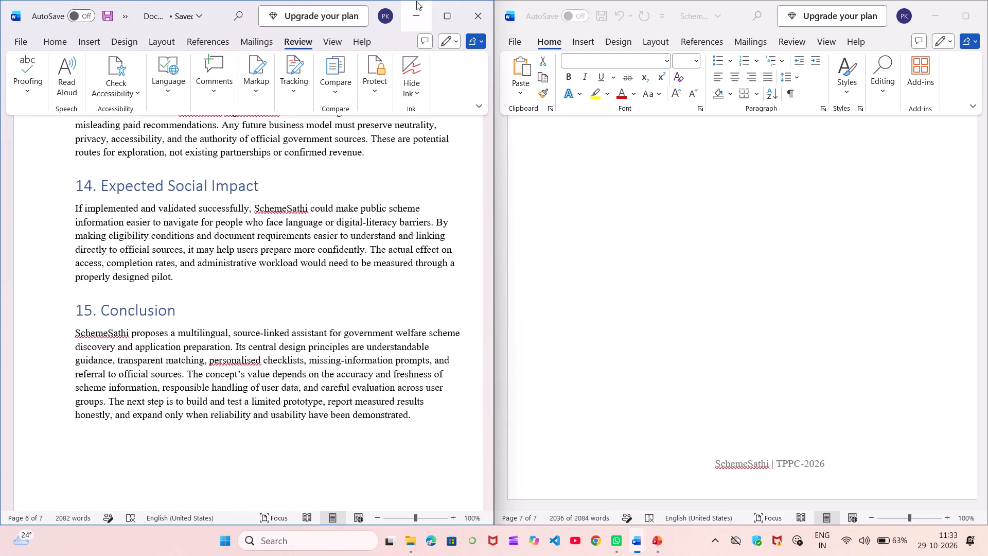
click(454, 15)
scroll(520, 276, up, 1)
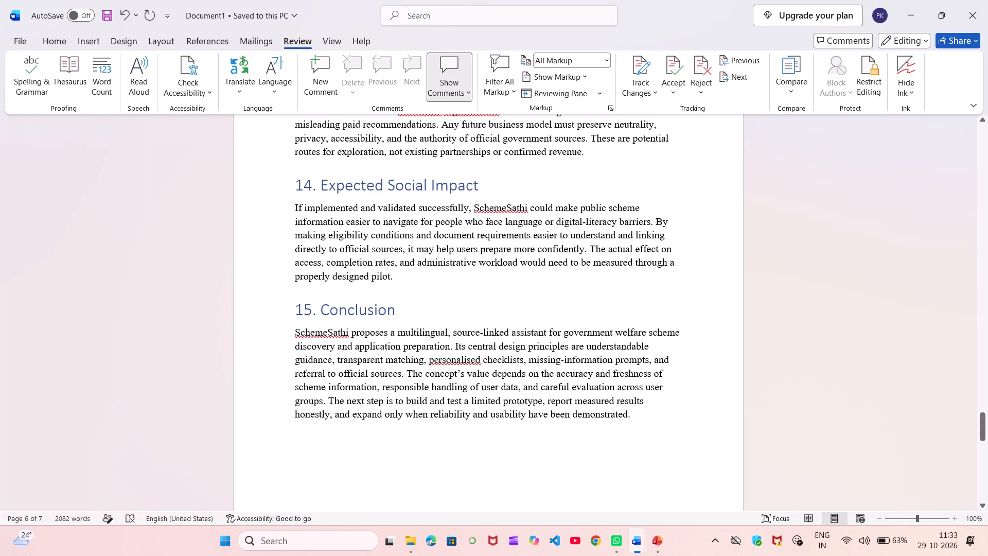
Review the start of the new document, from the title block through the "1. Abstract" section.
scroll(520, 276, up, 15)
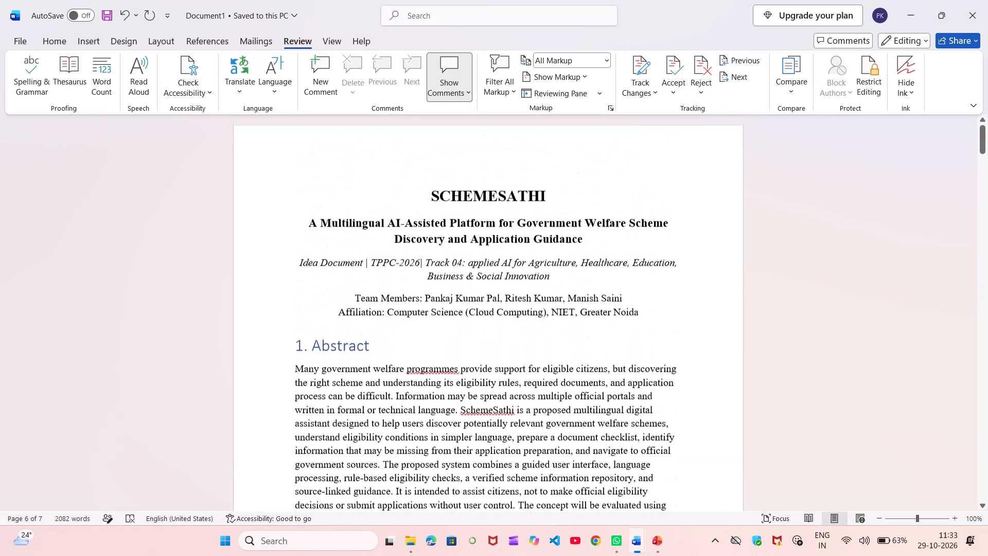
scroll(520, 276, up, 5)
scroll(492, 351, down, 1)
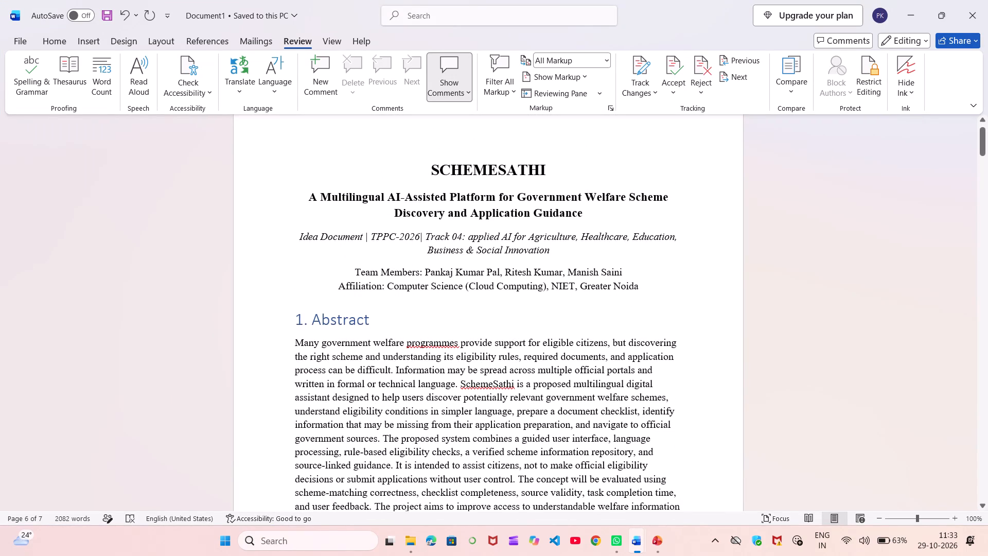
scroll(492, 351, down, 2)
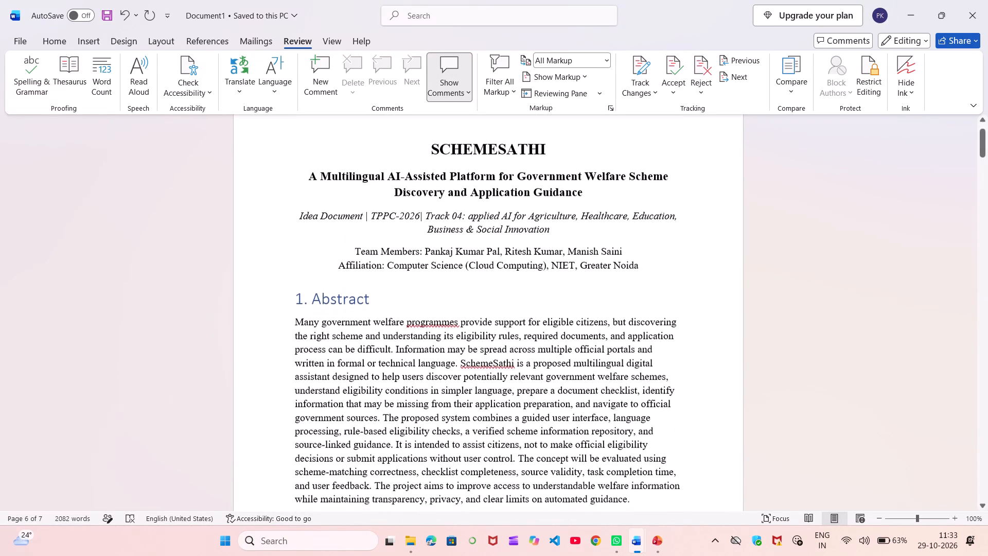
scroll(492, 351, down, 2)
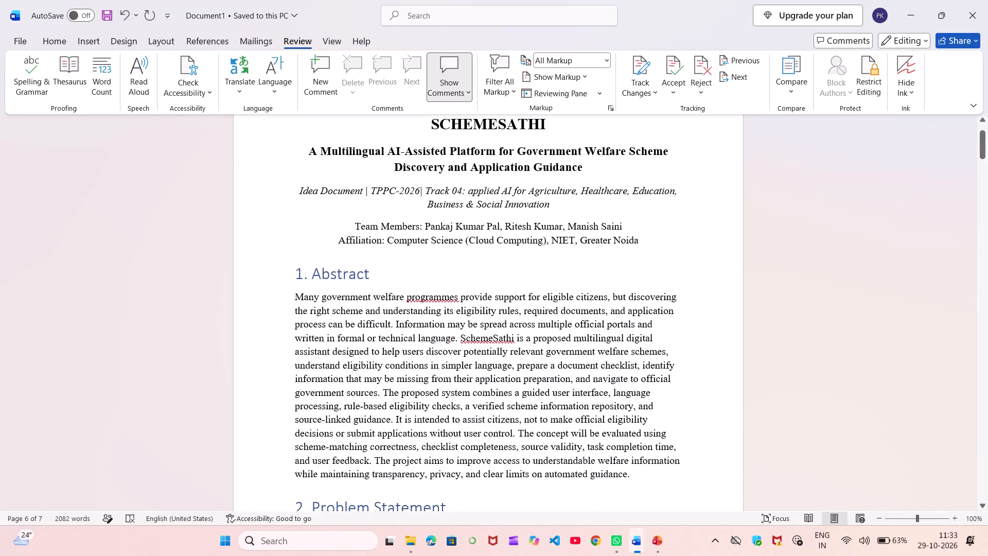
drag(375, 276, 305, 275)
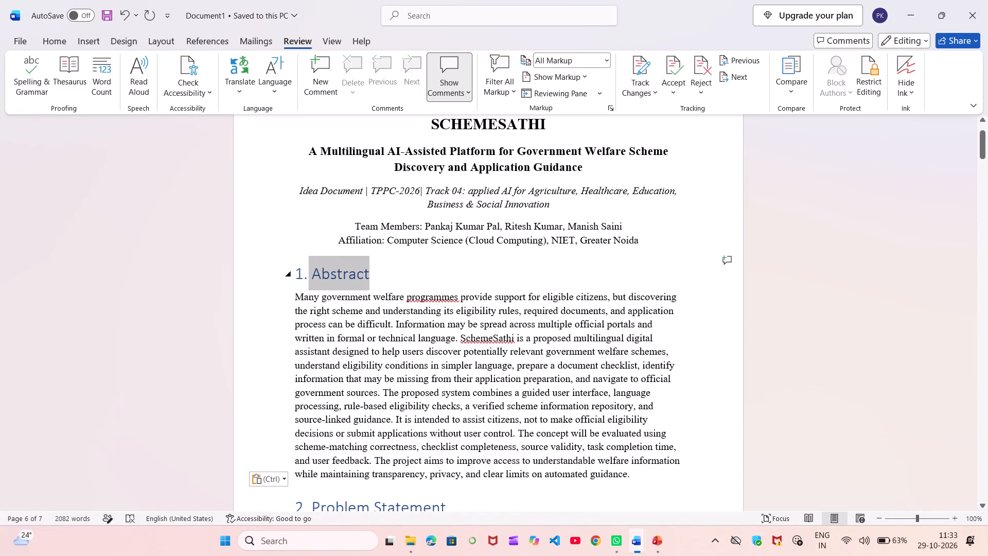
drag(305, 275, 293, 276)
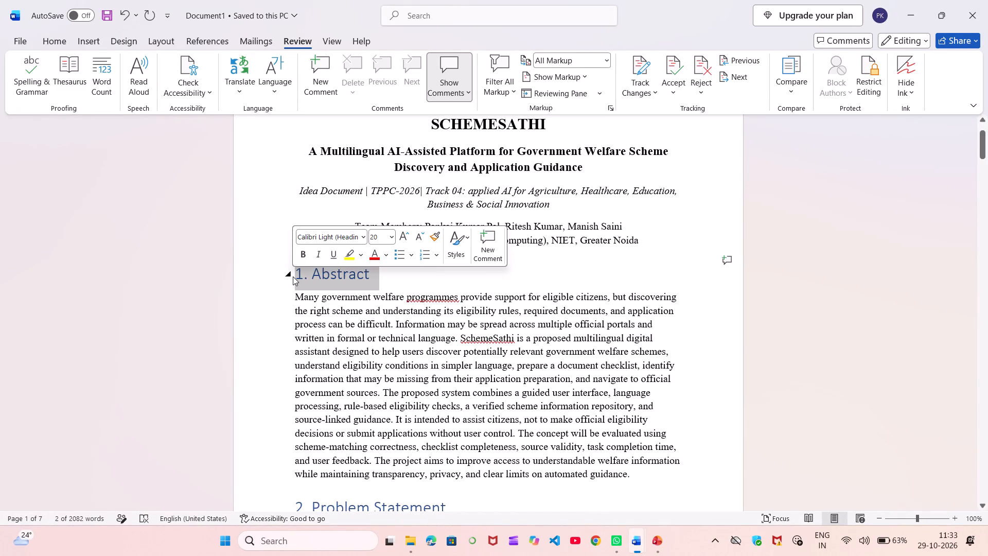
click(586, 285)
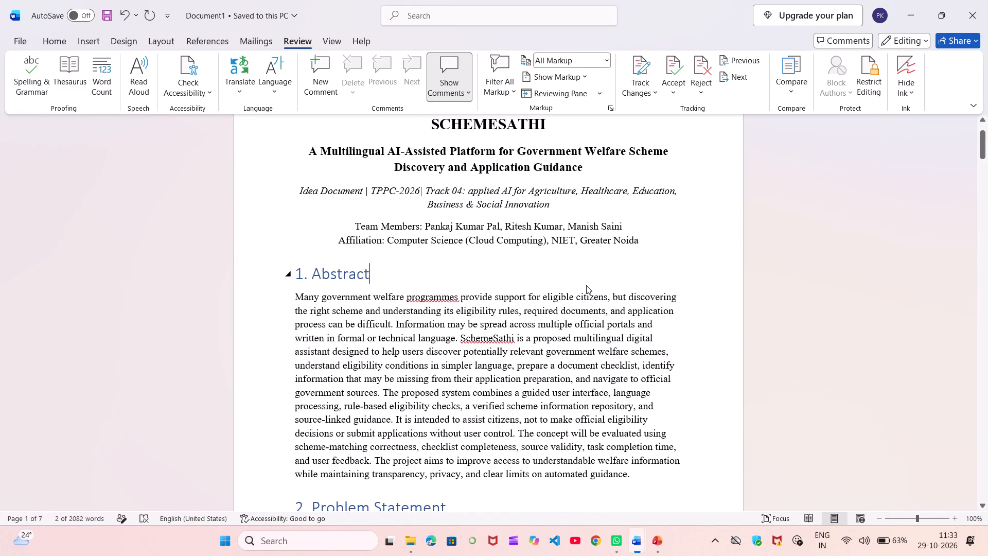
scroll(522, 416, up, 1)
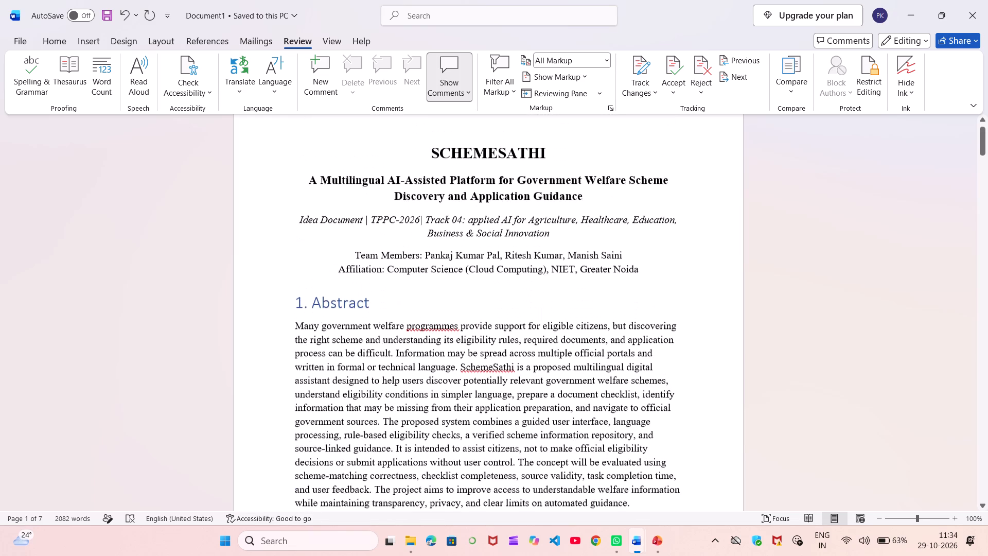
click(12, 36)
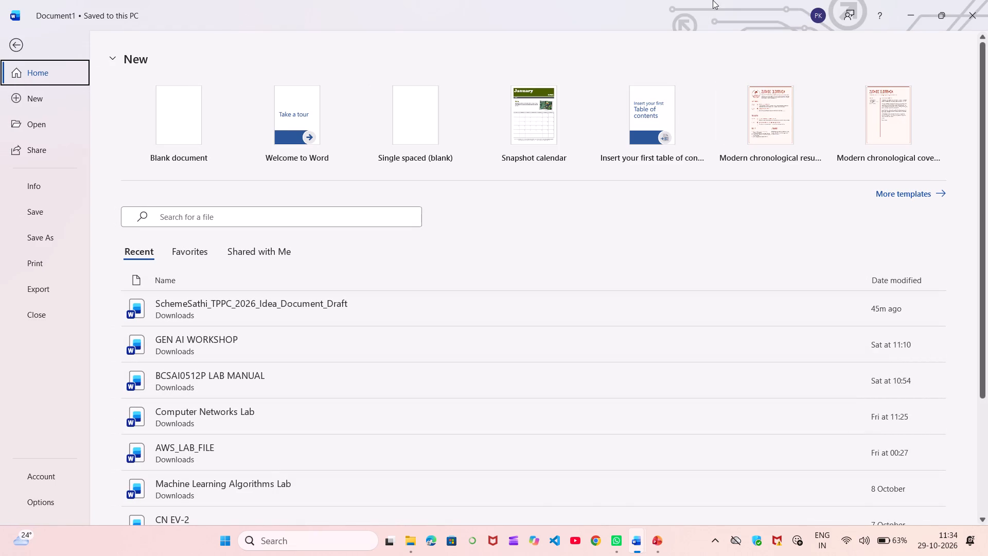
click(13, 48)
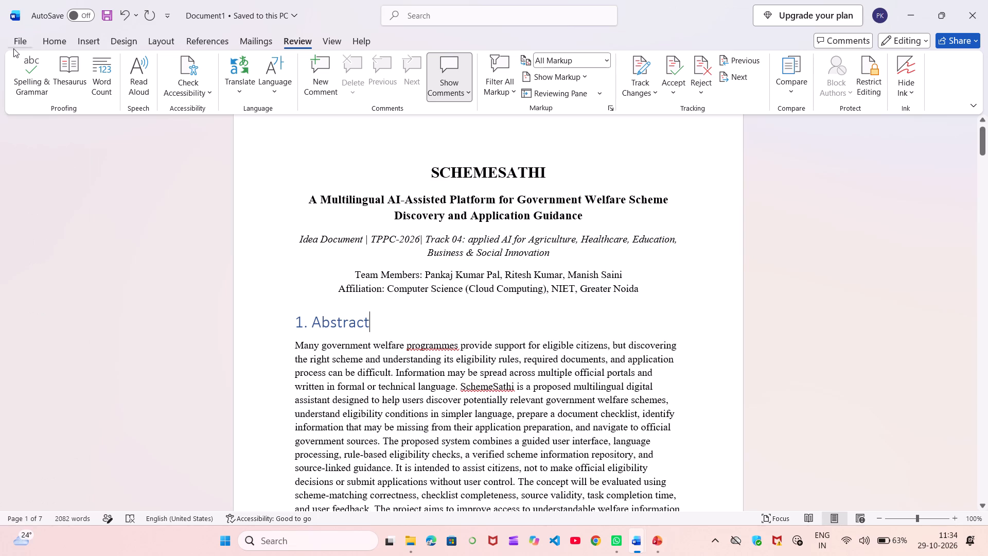
Reduce the "1. Abstract" heading in the new document to 14 pt and make it bold.
click(63, 33)
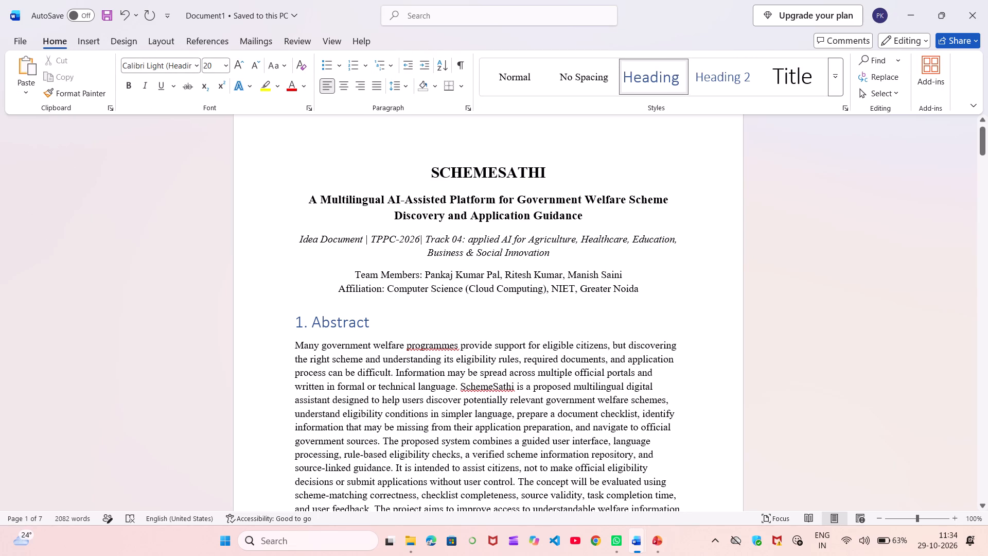
drag(389, 319, 329, 323)
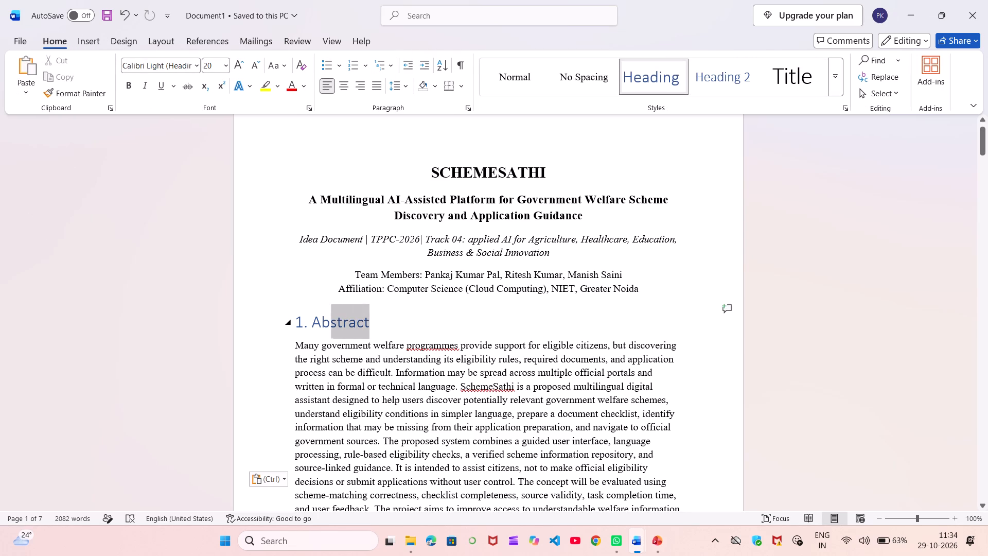
drag(329, 323, 272, 323)
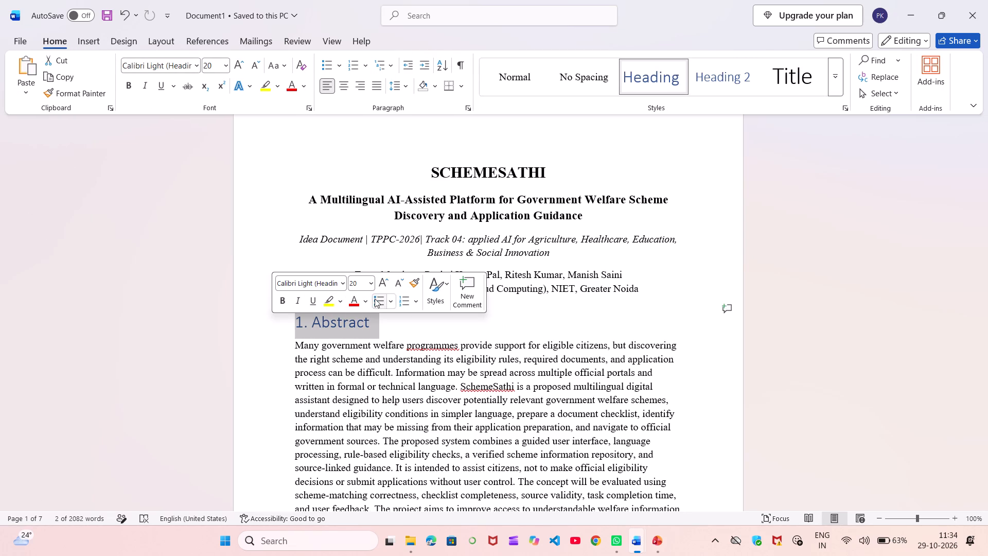
triple_click(399, 282)
click(399, 282)
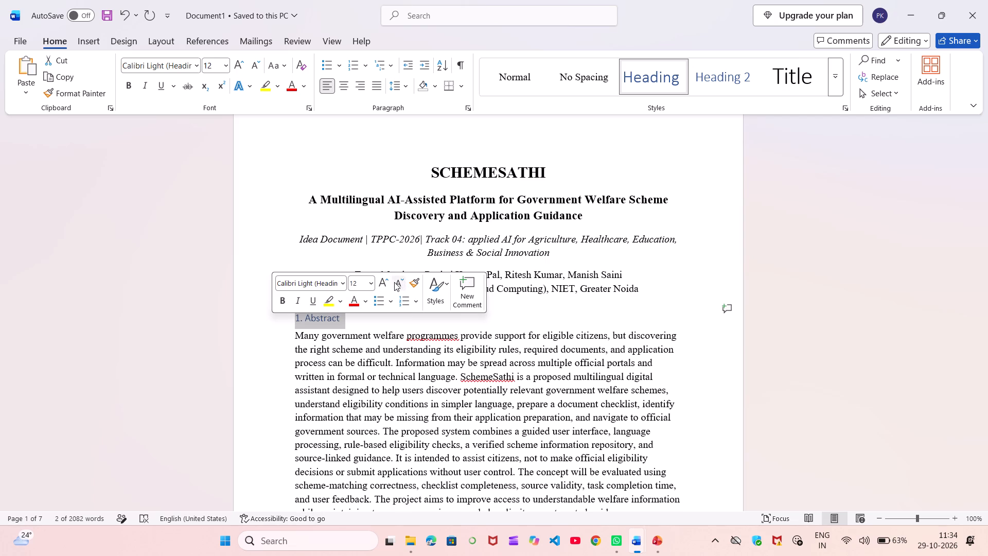
click(388, 282)
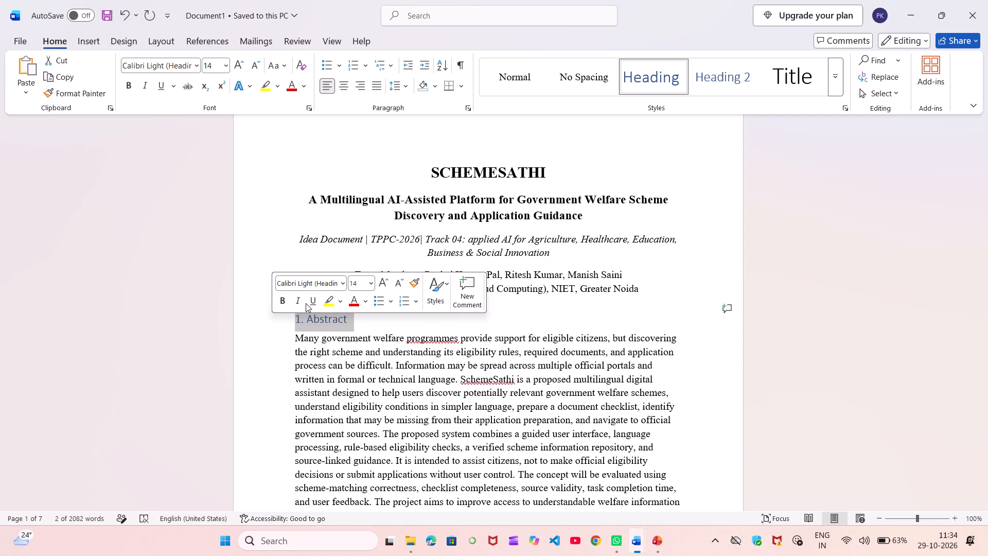
click(288, 302)
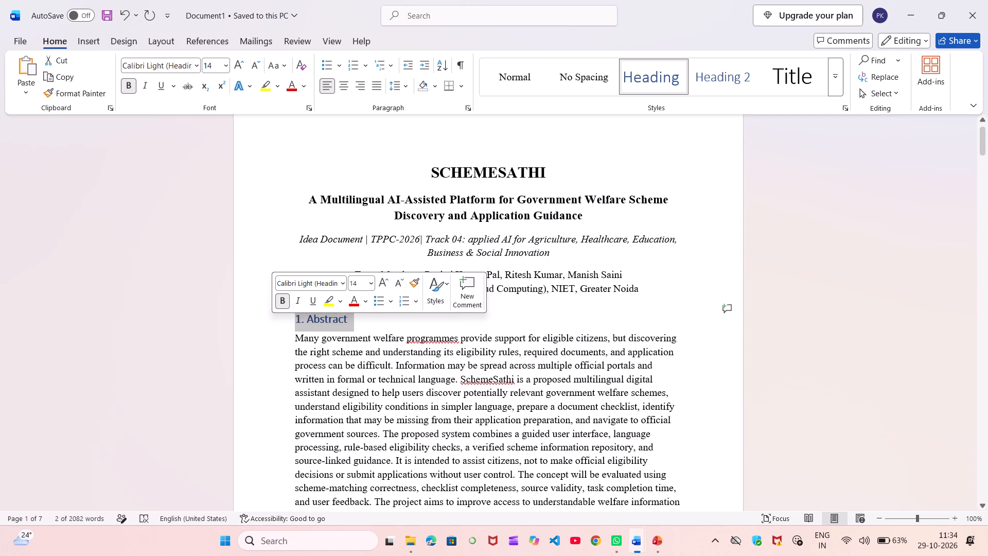
click(259, 233)
click(418, 323)
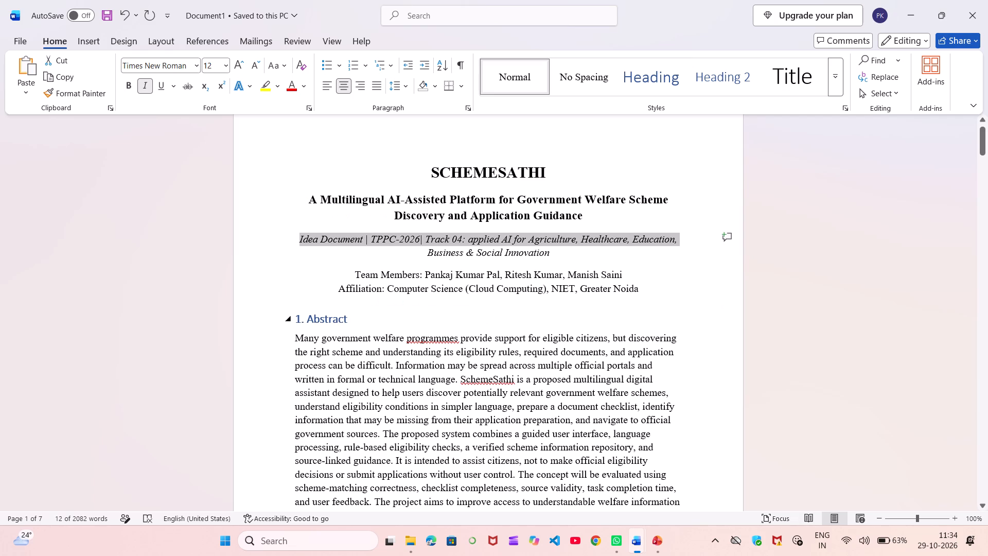
Compare the "1. Abstract" section with the original document side by side, then return the new document to full size.
scroll(425, 309, down, 1)
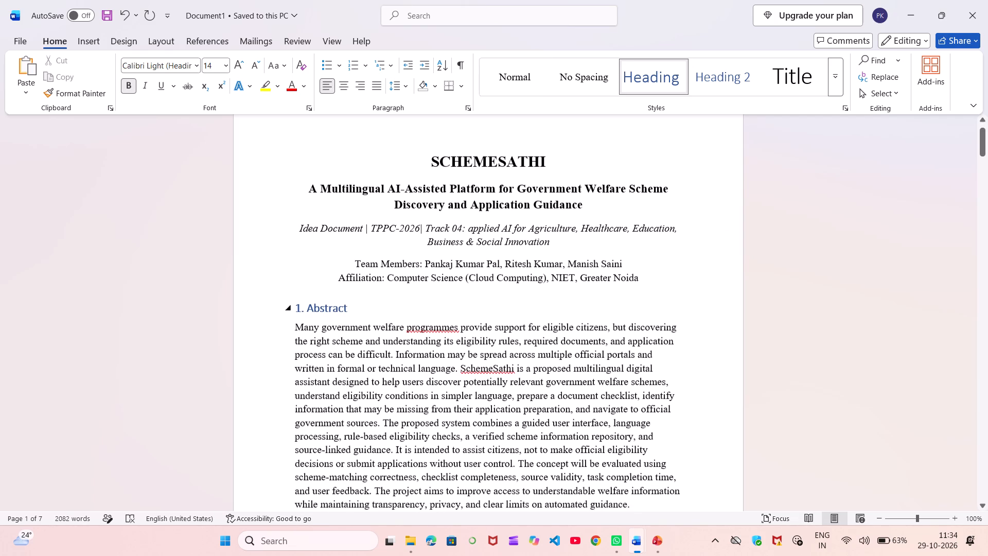
scroll(425, 309, down, 2)
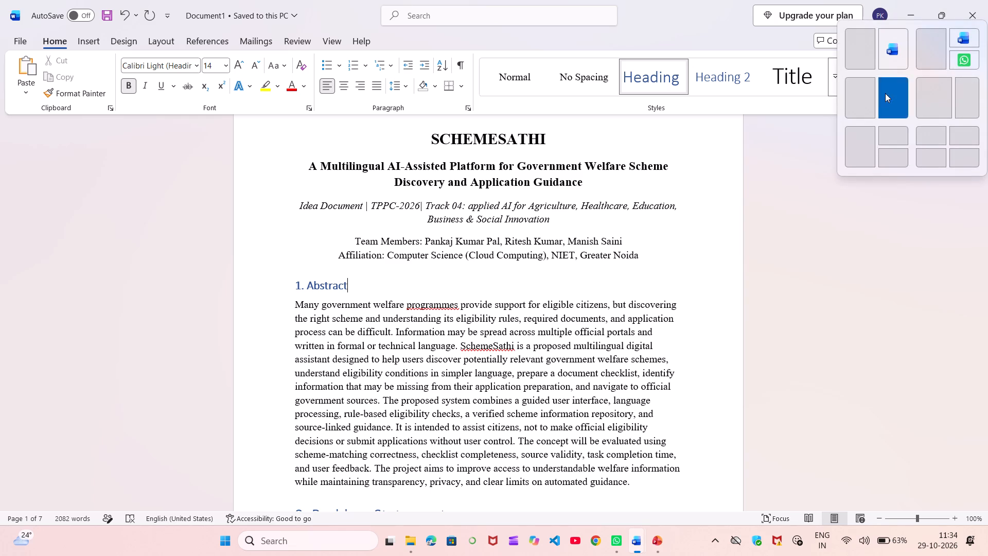
click(860, 98)
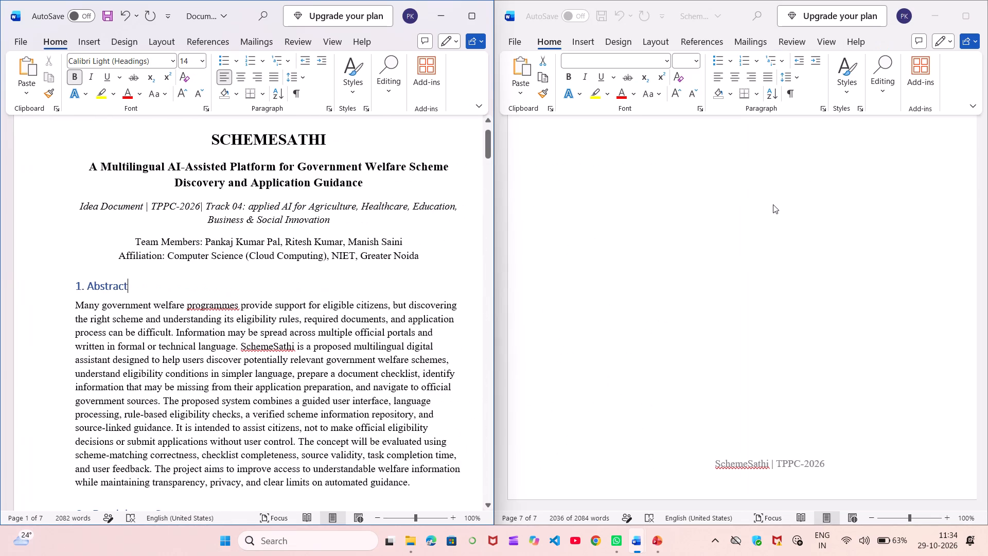
scroll(773, 204, up, 11)
scroll(773, 204, down, 1)
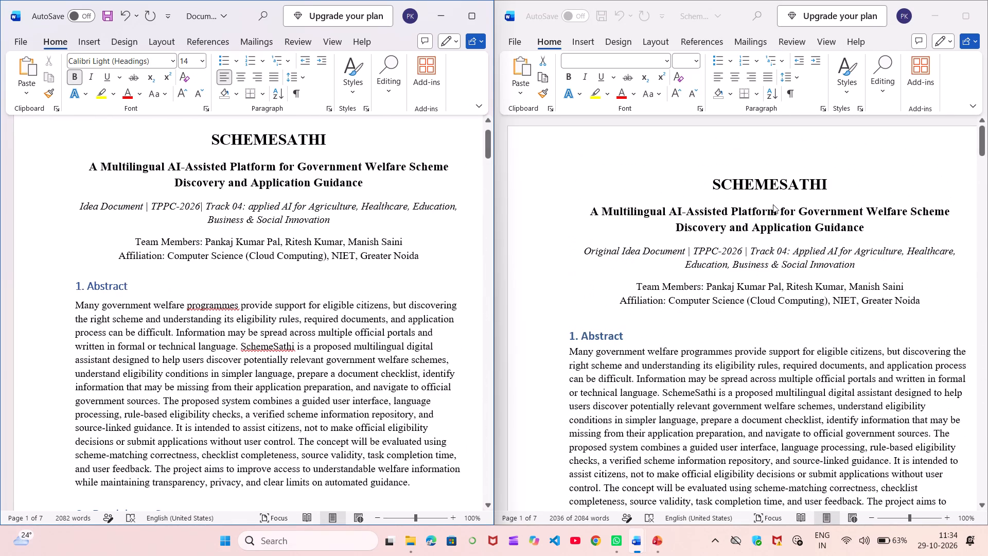
scroll(773, 204, down, 1)
scroll(698, 322, down, 1)
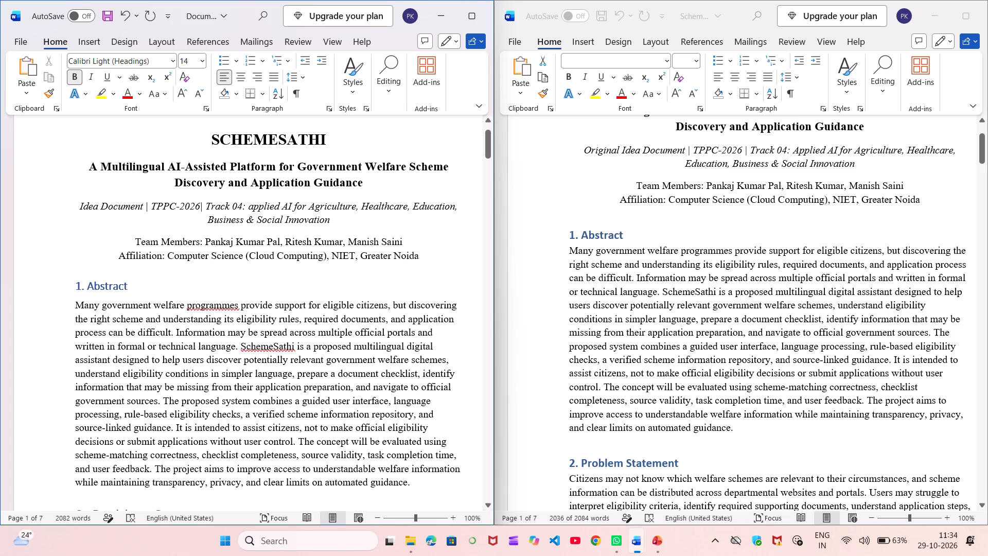
click(240, 306)
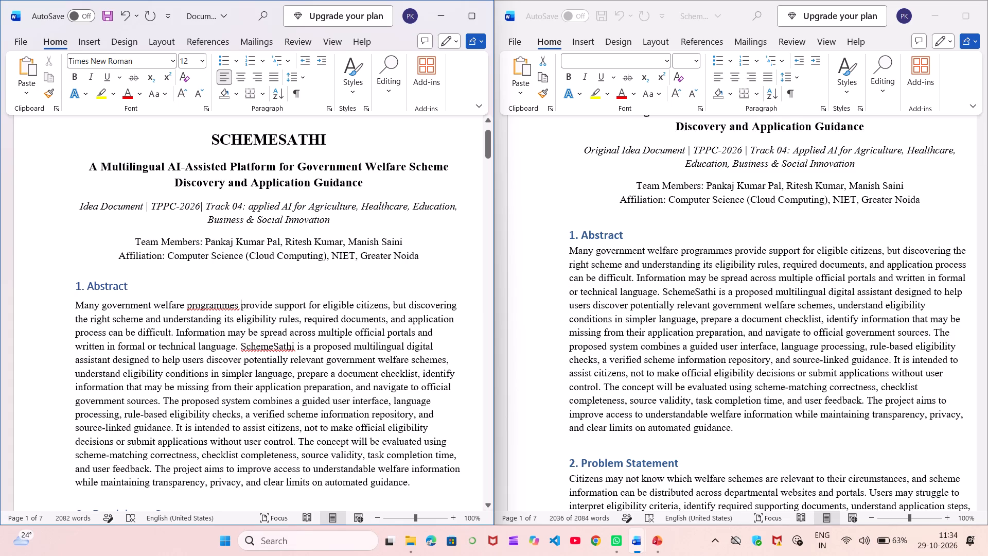
click(434, 16)
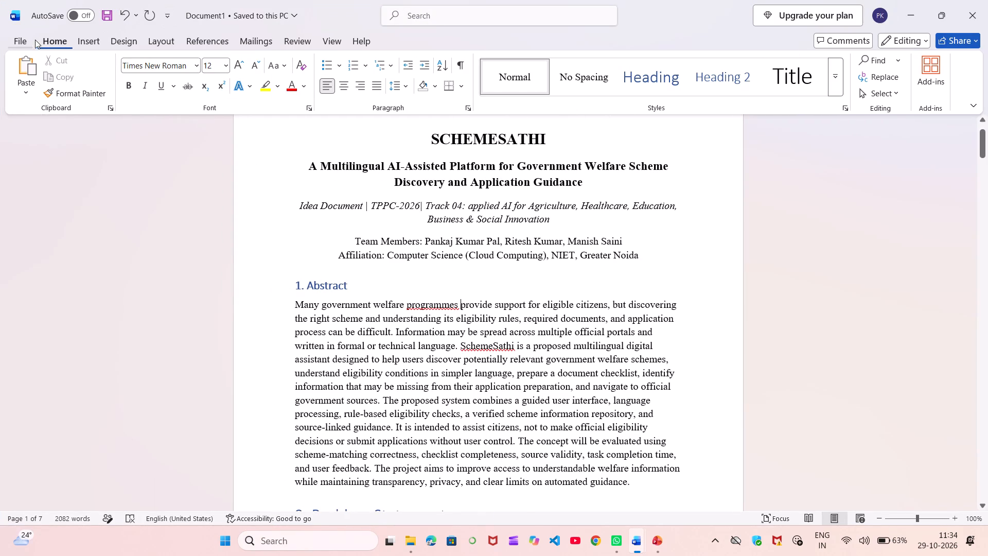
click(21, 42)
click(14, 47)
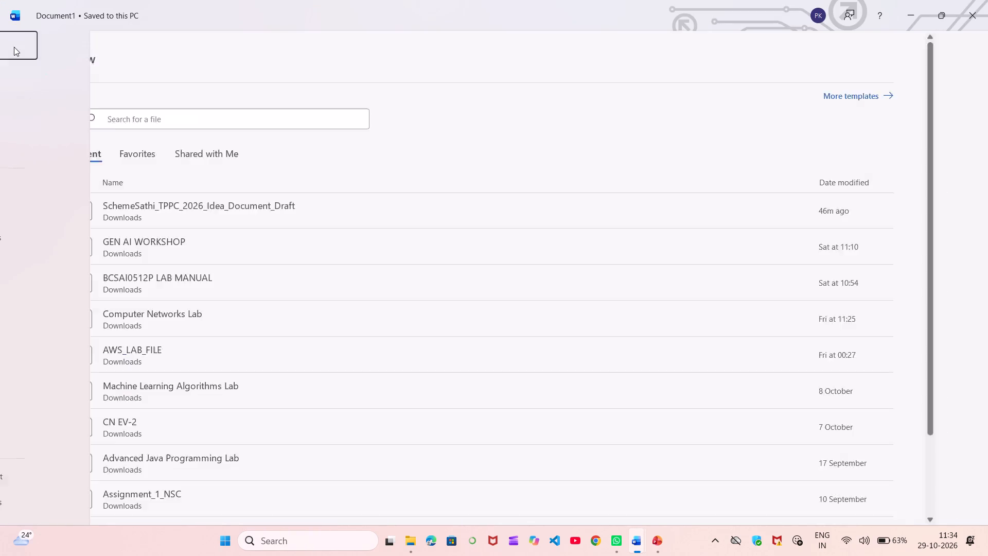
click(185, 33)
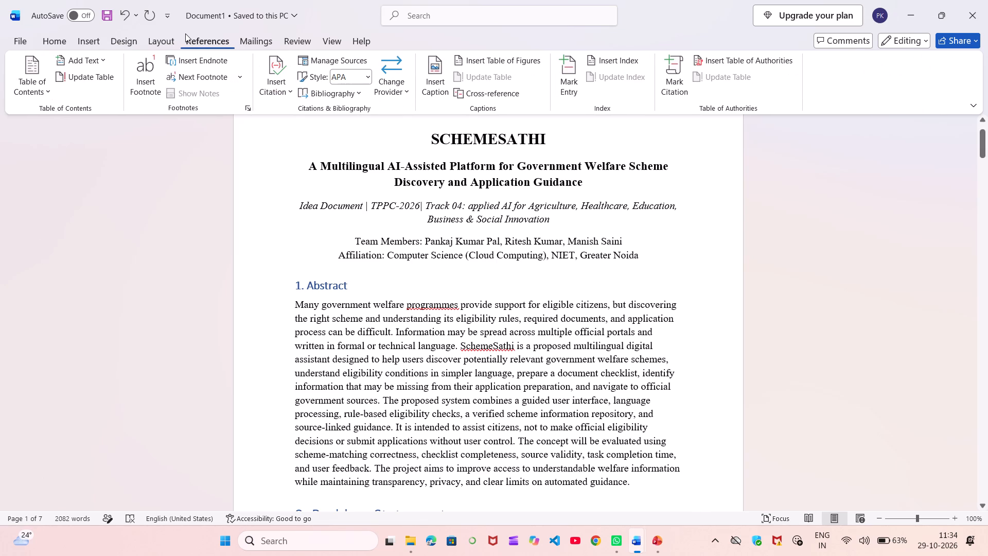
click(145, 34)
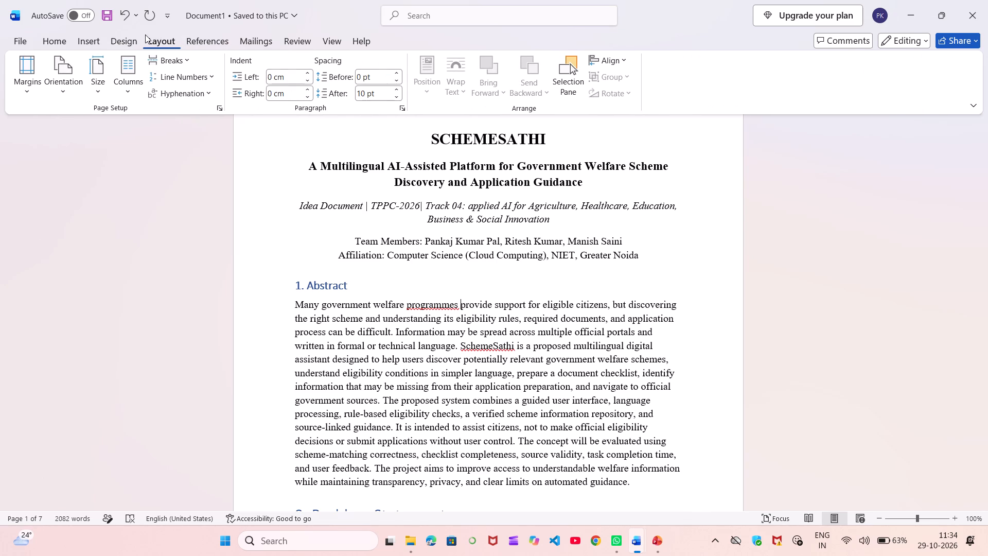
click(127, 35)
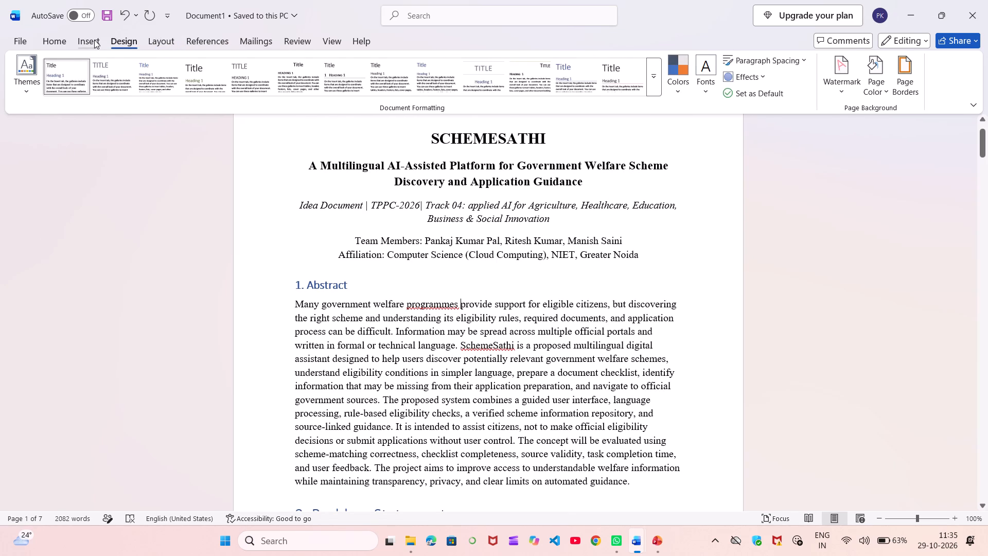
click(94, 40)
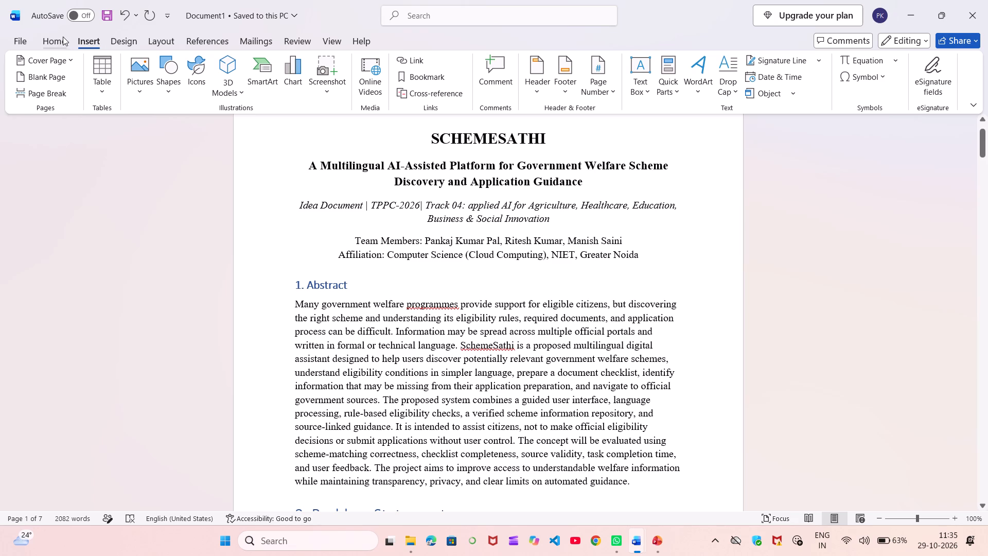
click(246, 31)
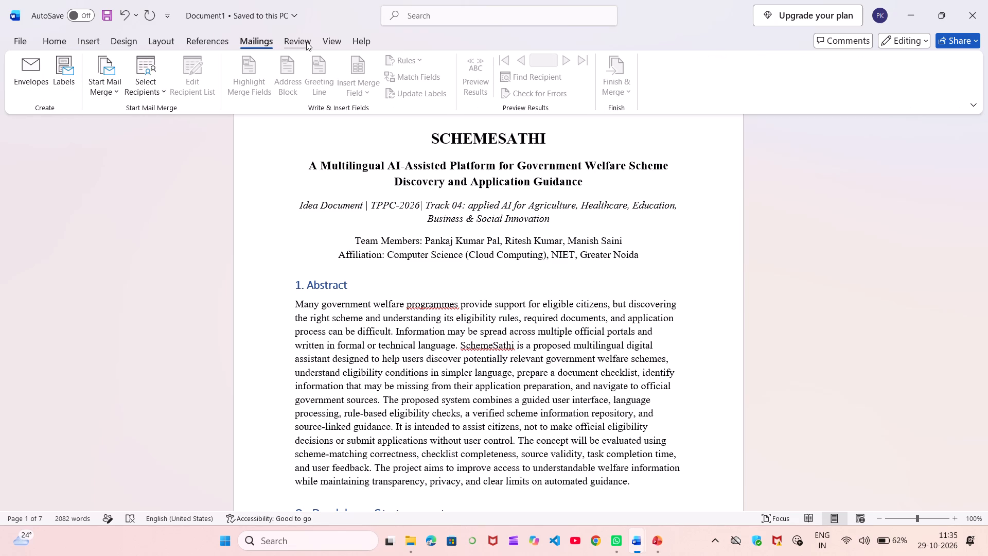
Turn off the display of comments in the new document.
click(306, 41)
click(444, 66)
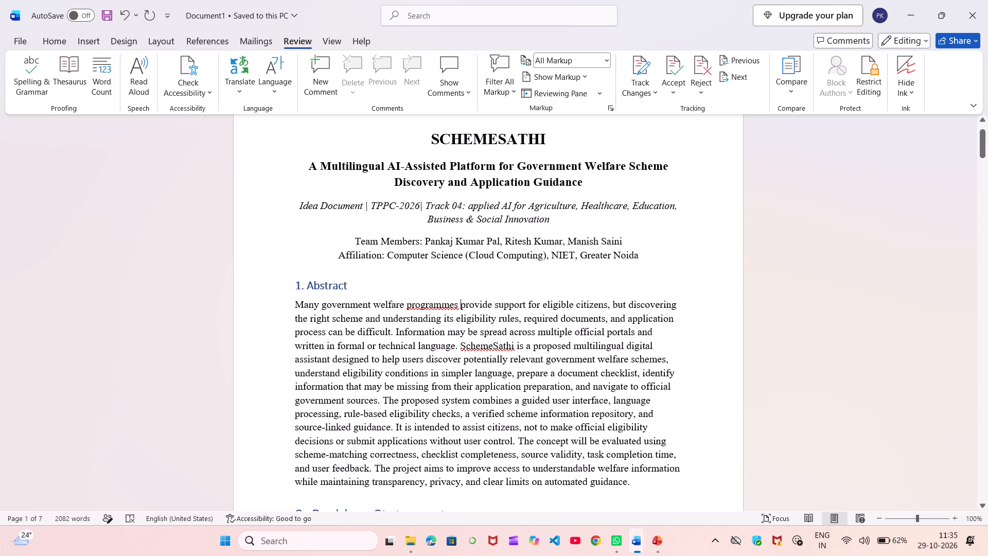
click(462, 91)
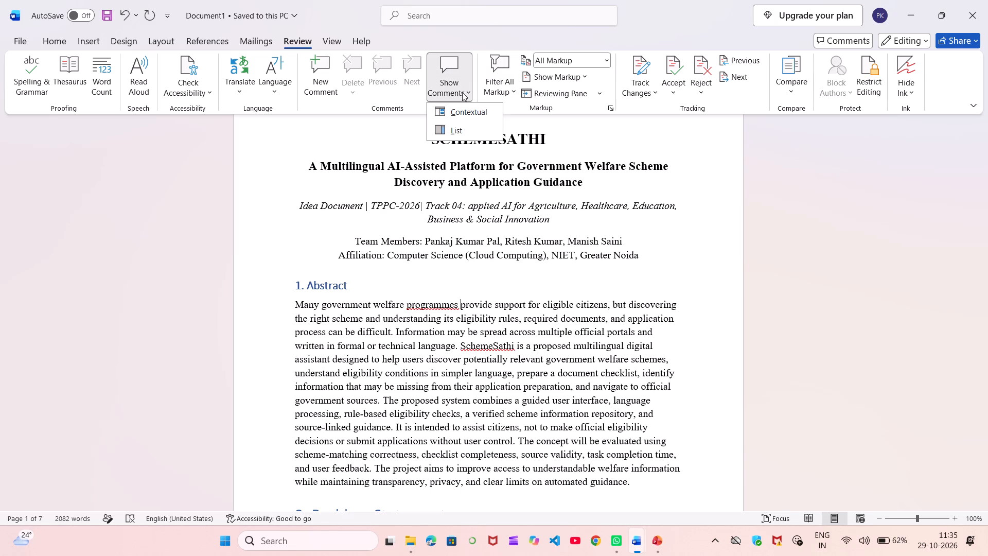
click(451, 55)
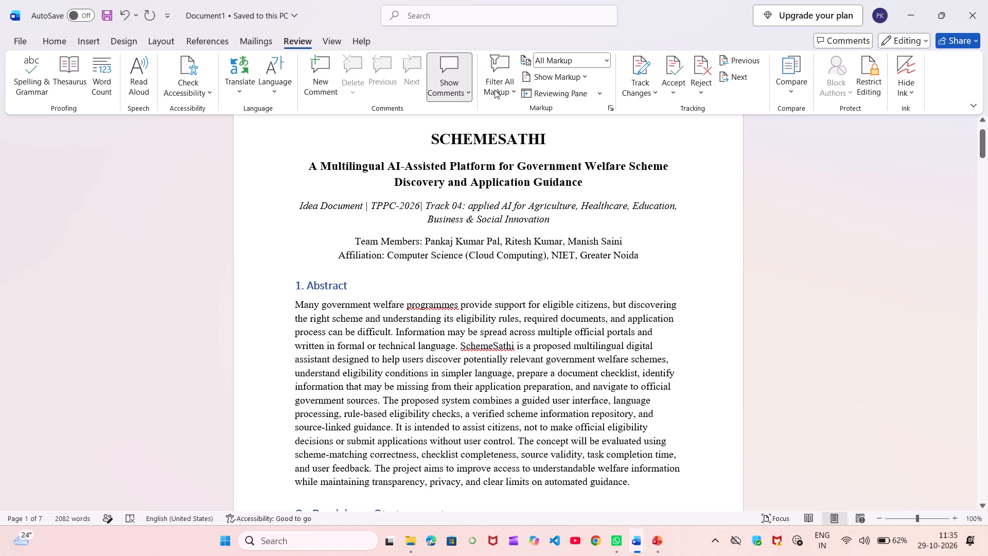
click(458, 63)
Run a spelling and grammar check on the new document, then close it without correcting anything.
scroll(538, 359, down, 3)
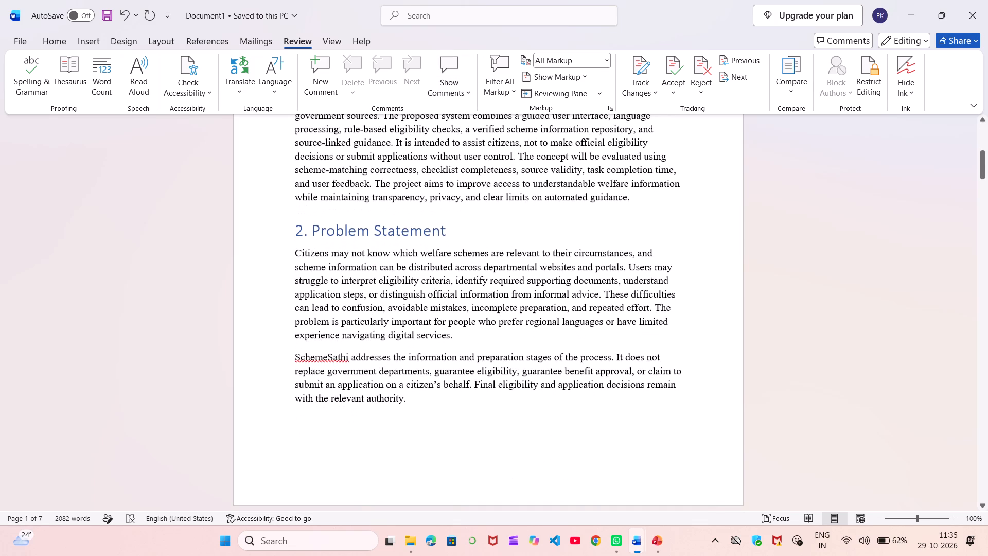
scroll(471, 369, up, 5)
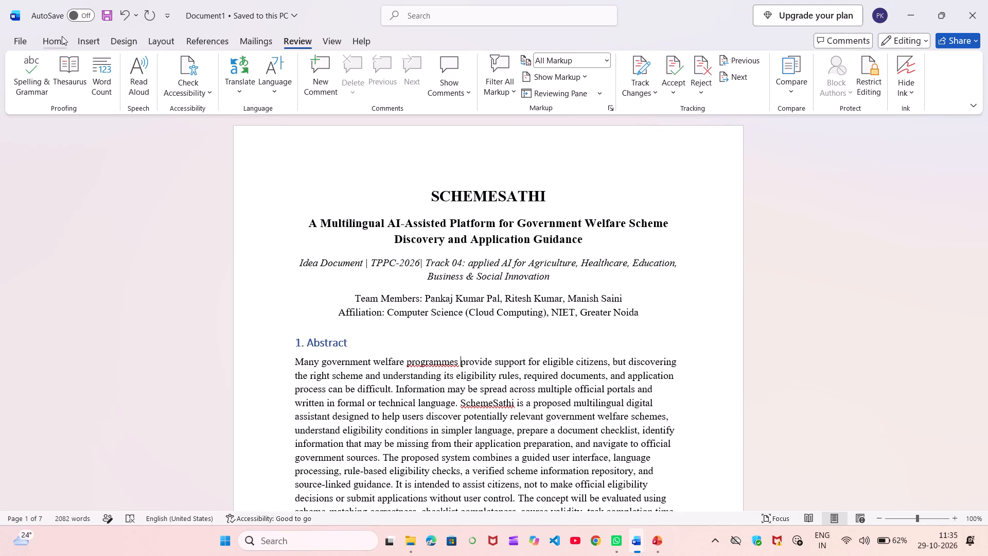
click(26, 79)
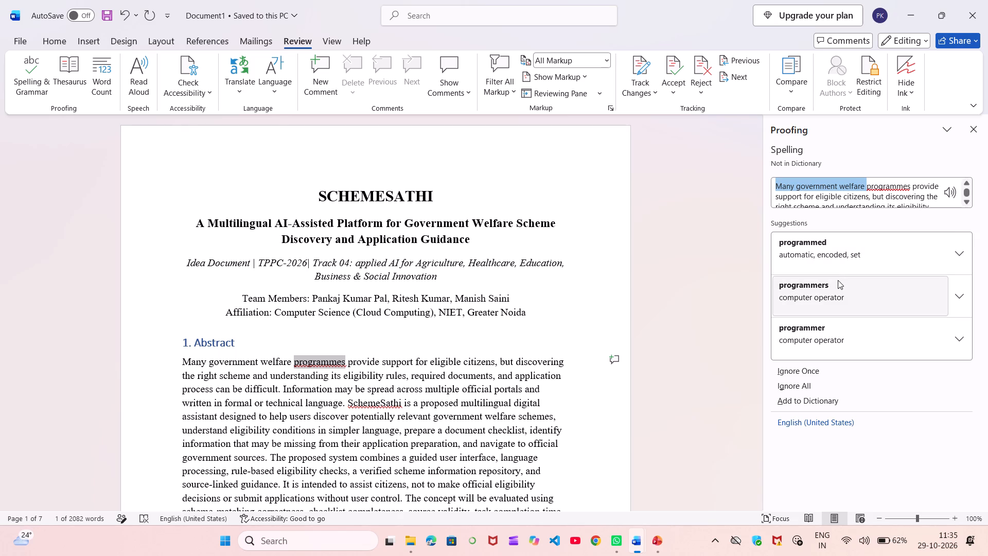
click(704, 278)
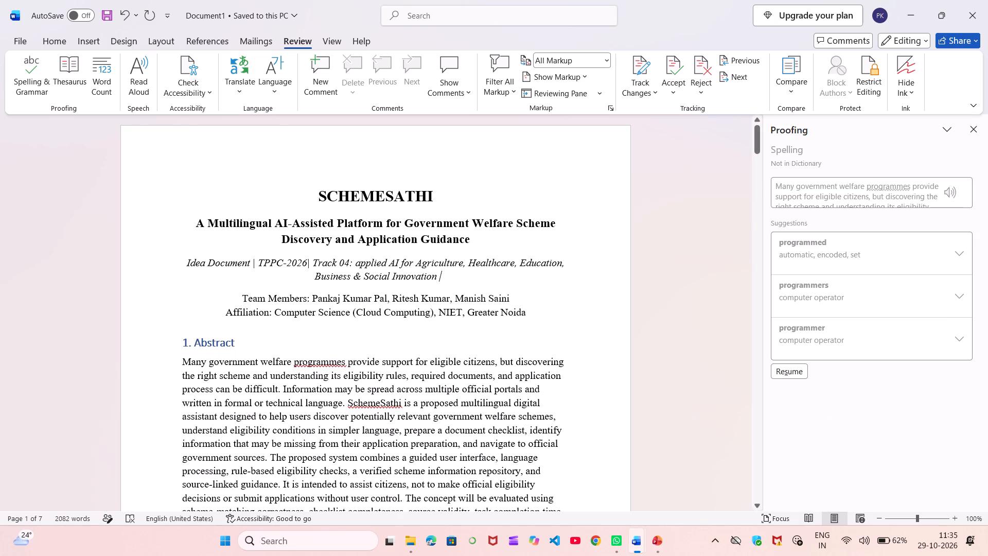
click(968, 123)
Check the font, size and line spacing of the body paragraph under the "1. Abstract" heading.
scroll(737, 284, down, 1)
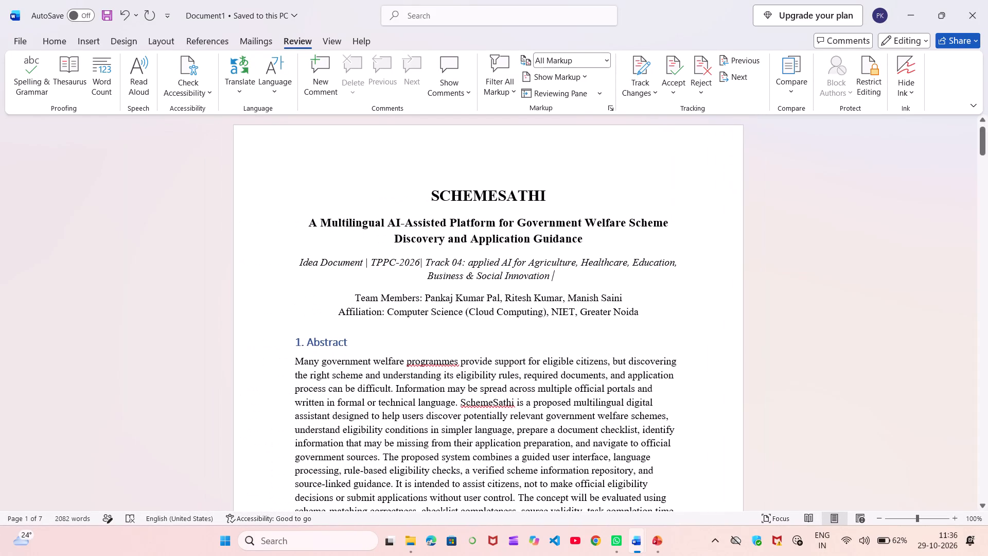
scroll(737, 284, down, 1)
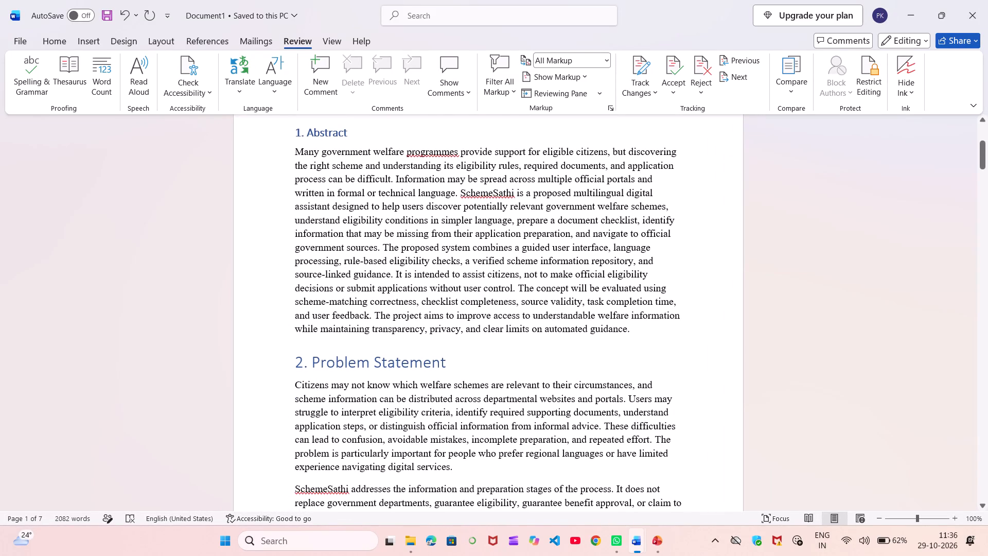
drag(292, 149, 447, 213)
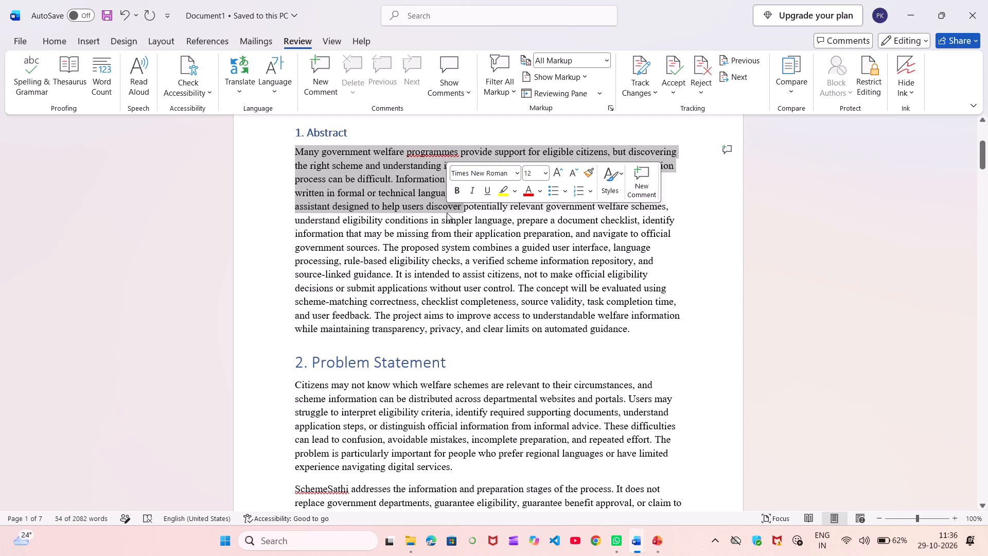
click(273, 214)
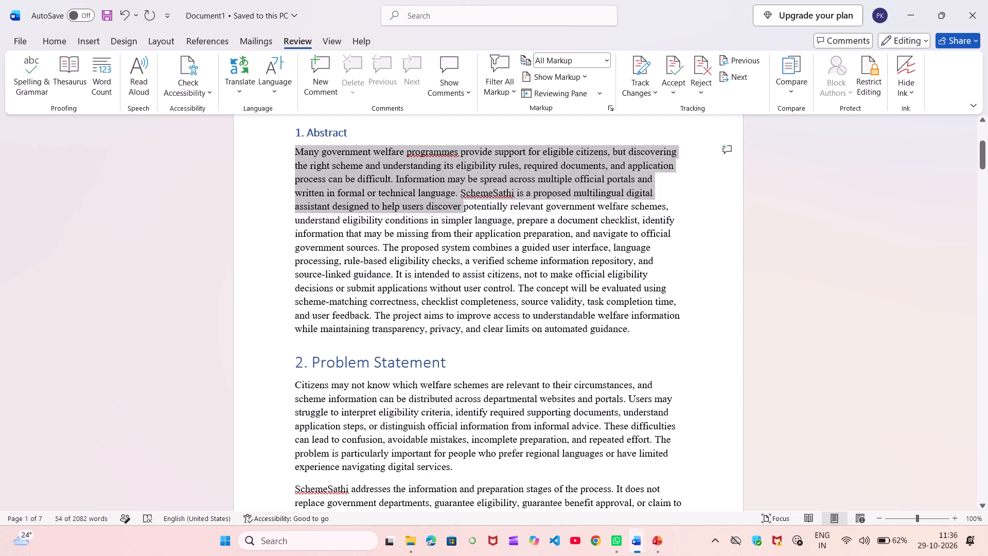
key(Escape)
key(Escape)
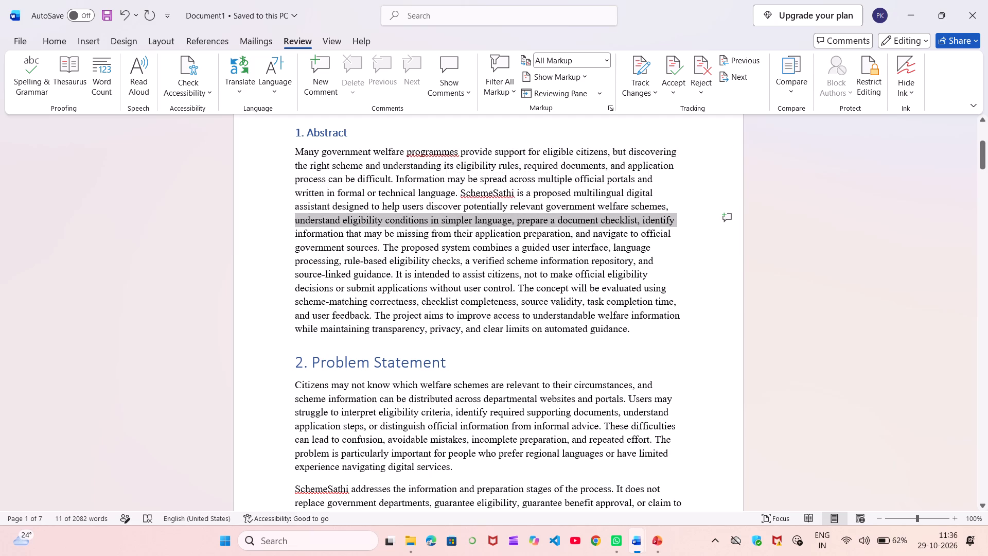
click(288, 242)
click(288, 242)
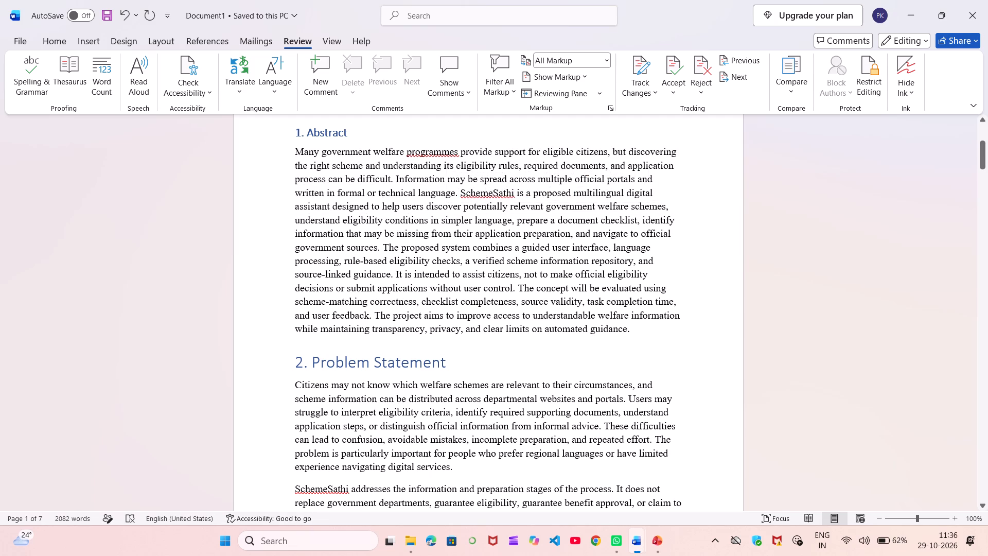
click(68, 47)
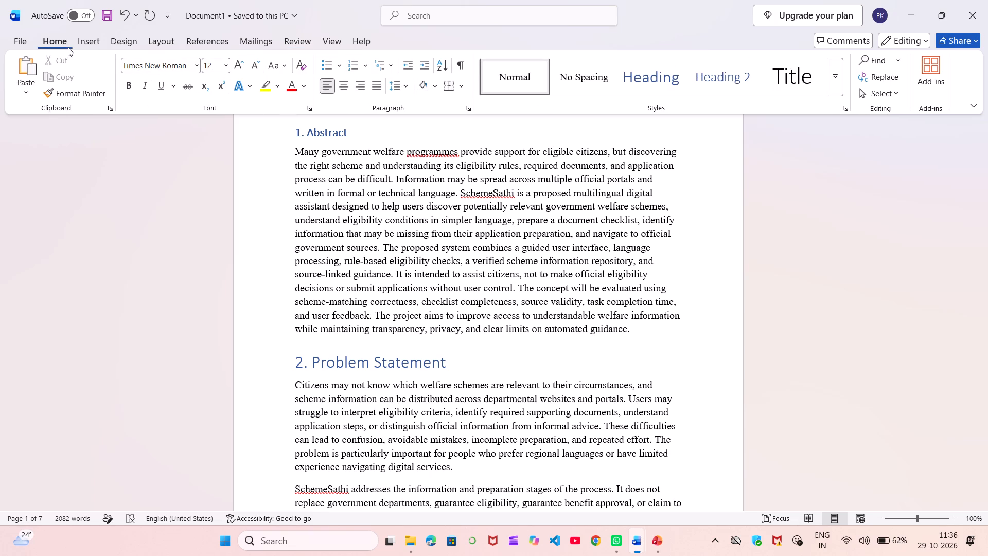
drag(298, 151, 309, 152)
drag(309, 152, 473, 255)
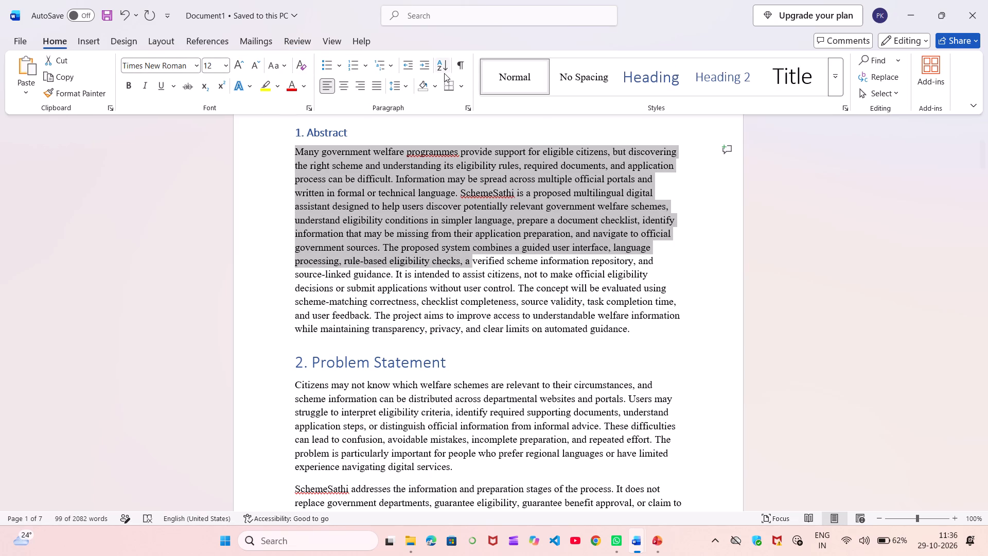
click(274, 205)
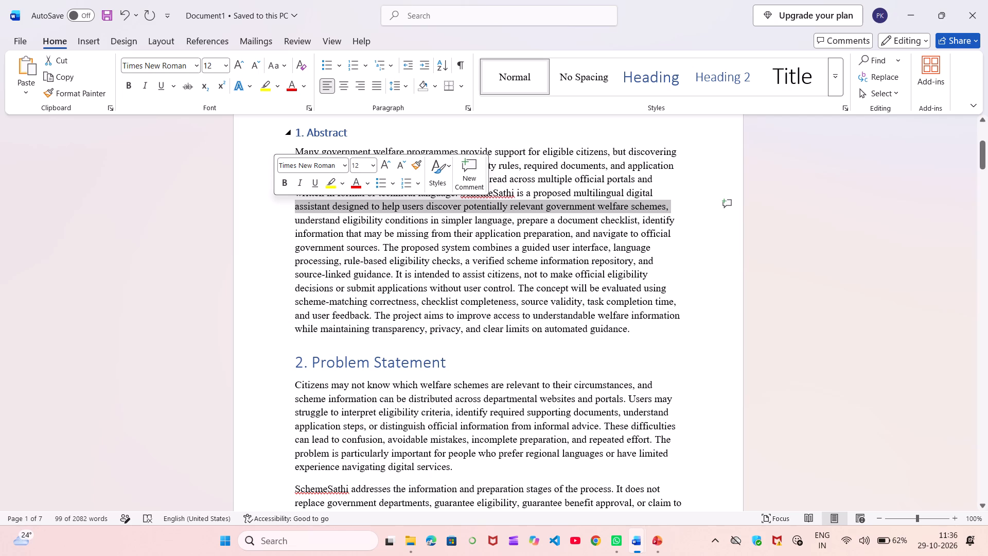
key(Escape)
click(288, 225)
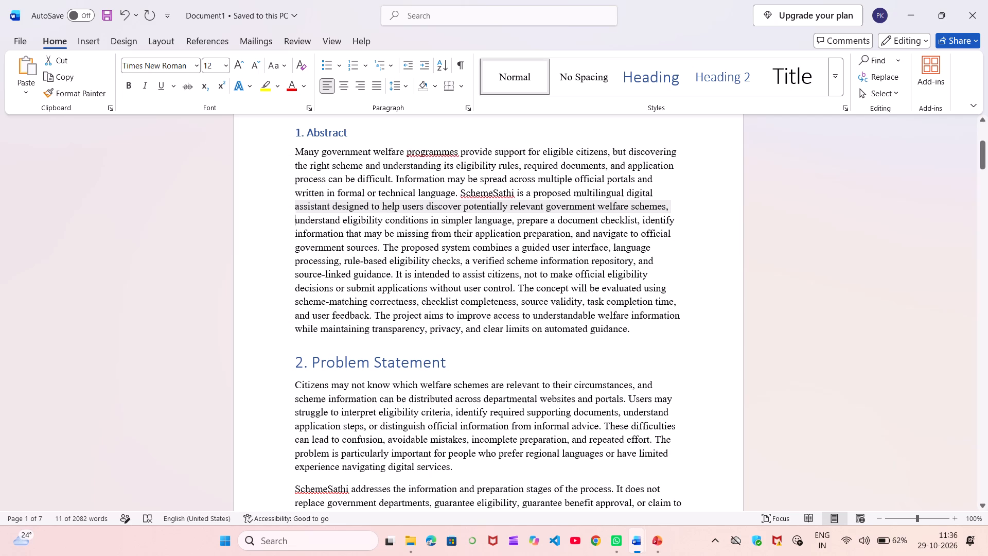
click(396, 83)
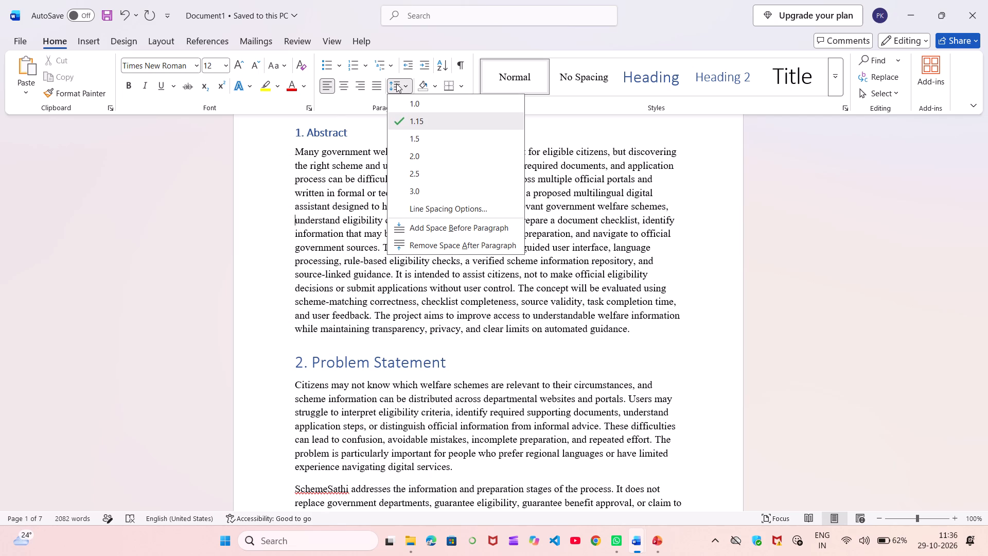
click(251, 209)
Make the "2. Problem Statement" heading bold and reduce it to 14 pt.
scroll(251, 209, down, 2)
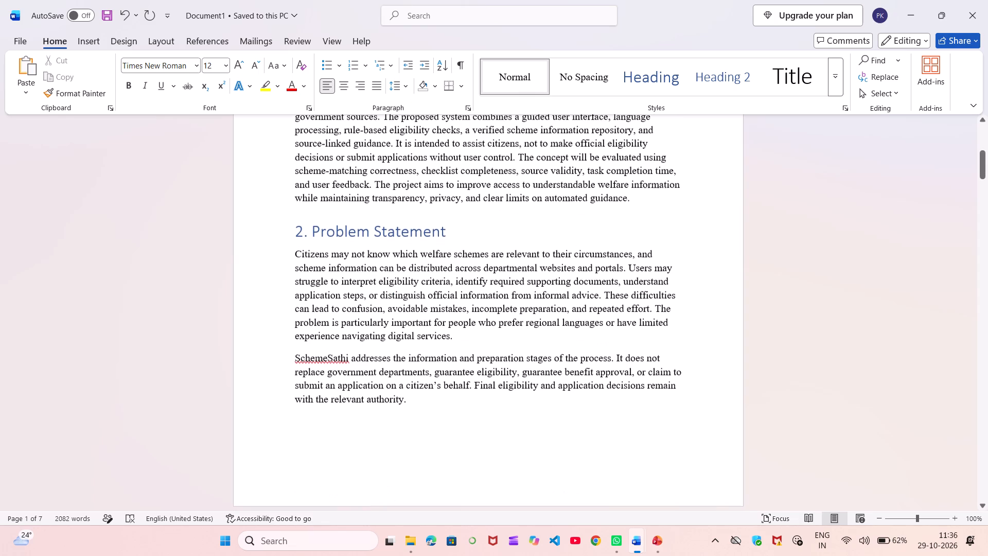
drag(451, 234, 335, 242)
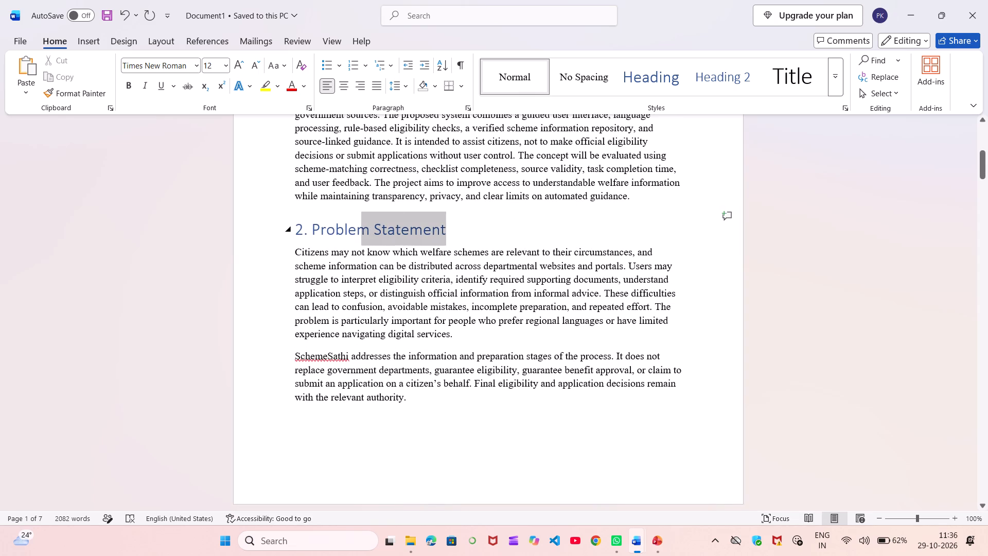
drag(335, 242, 291, 238)
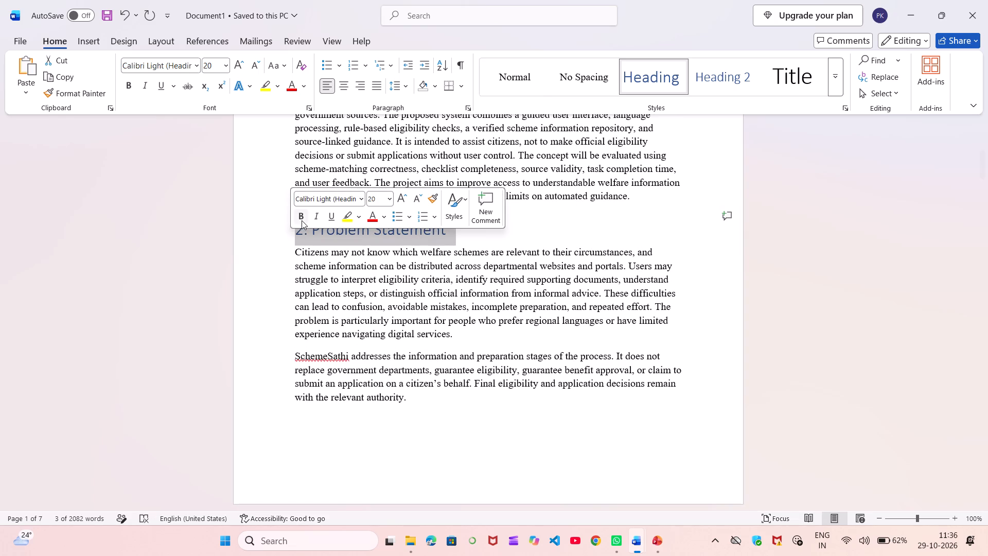
click(304, 218)
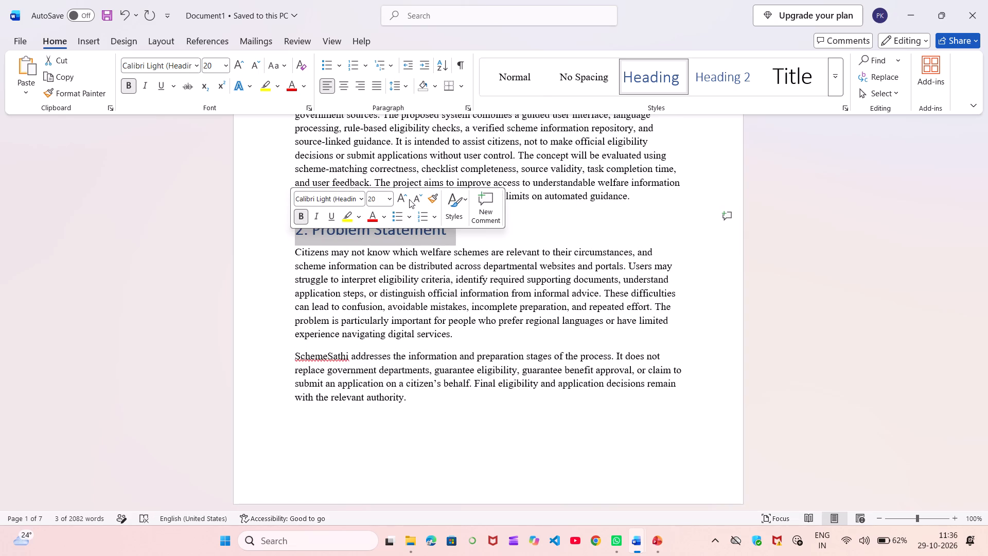
triple_click(420, 195)
click(420, 195)
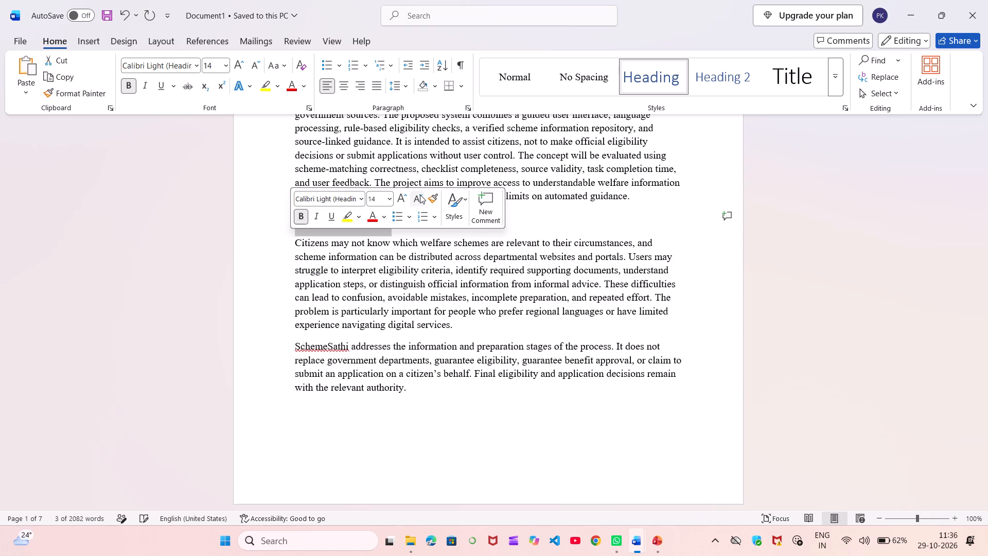
click(404, 195)
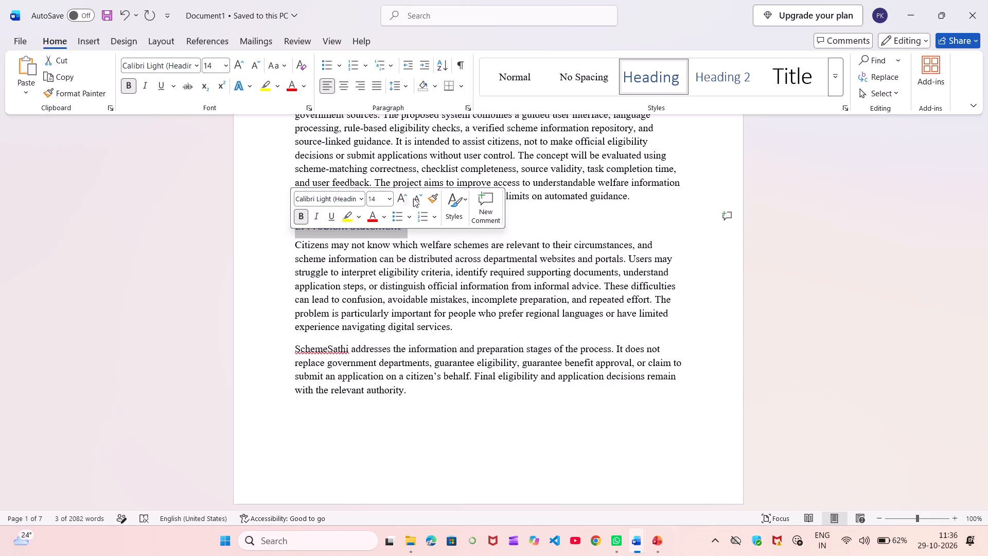
click(574, 215)
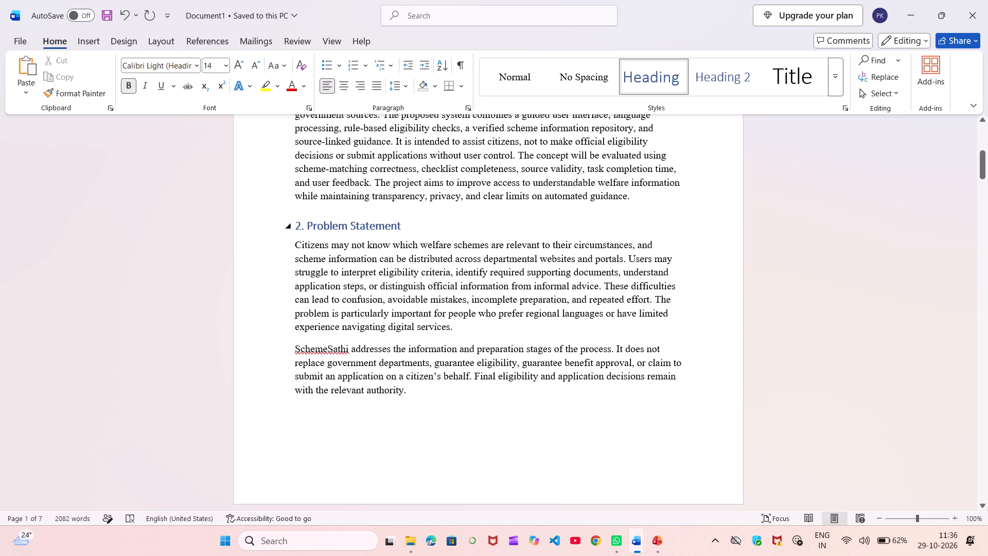
drag(295, 244, 458, 317)
click(499, 336)
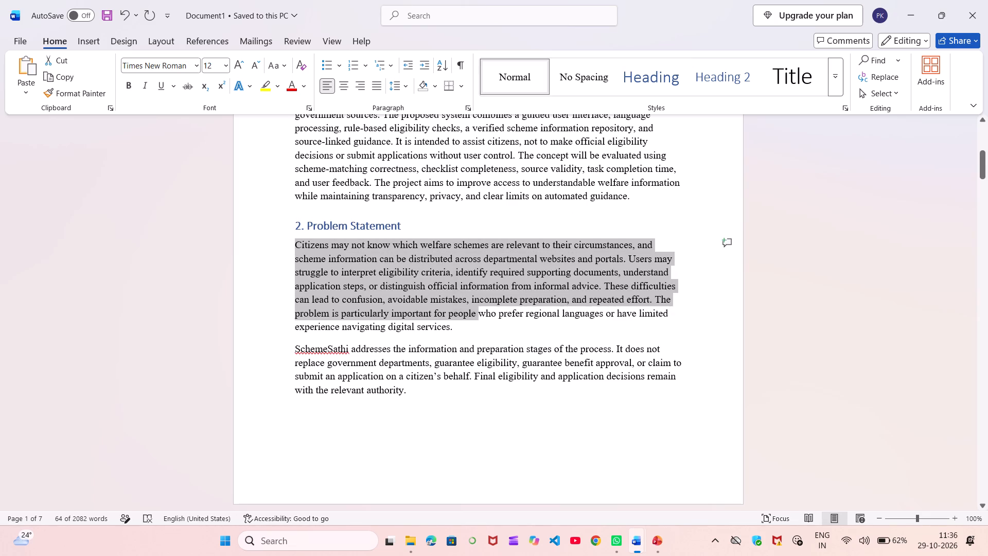
Make the "3. Proposed Solution" heading bold and reduce it to 14 pt.
scroll(499, 336, down, 2)
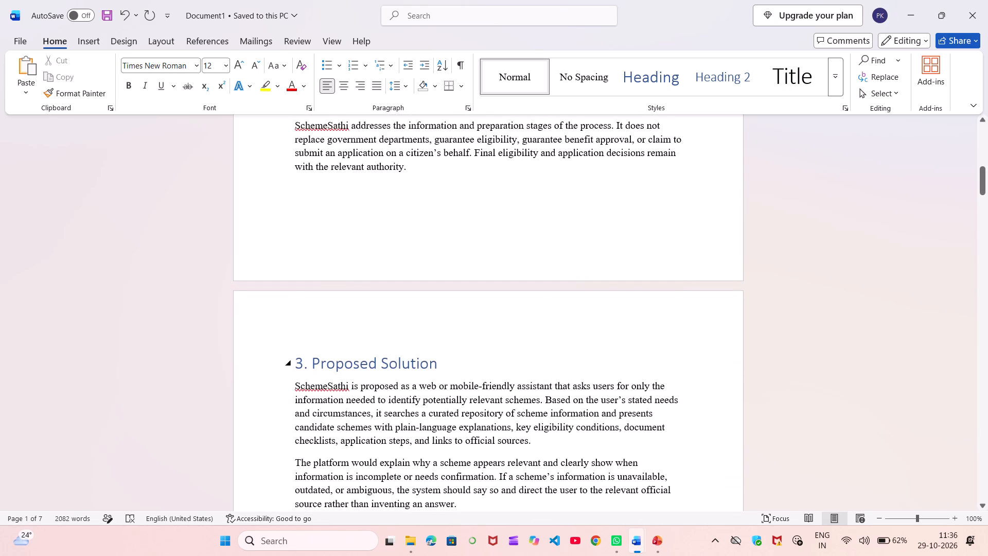
drag(451, 363, 259, 355)
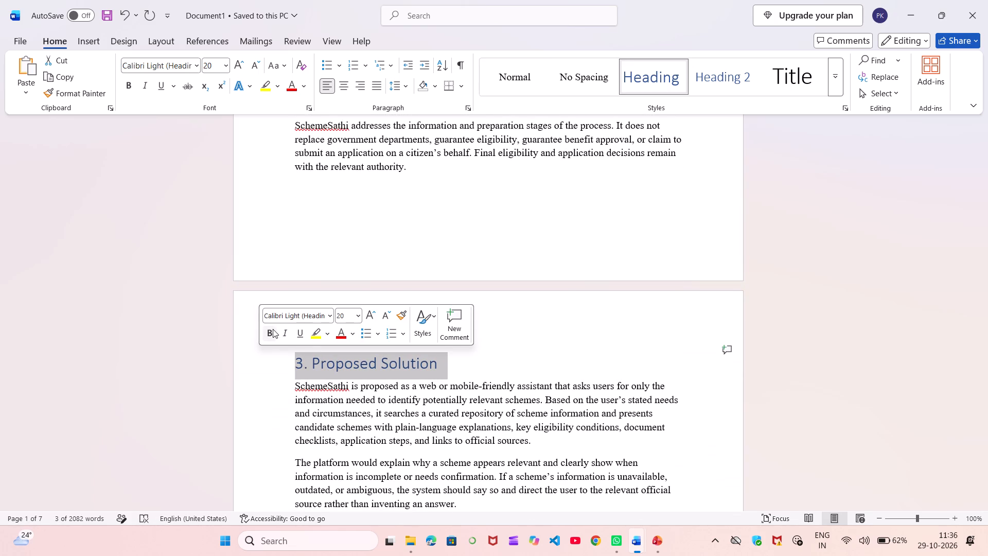
click(273, 329)
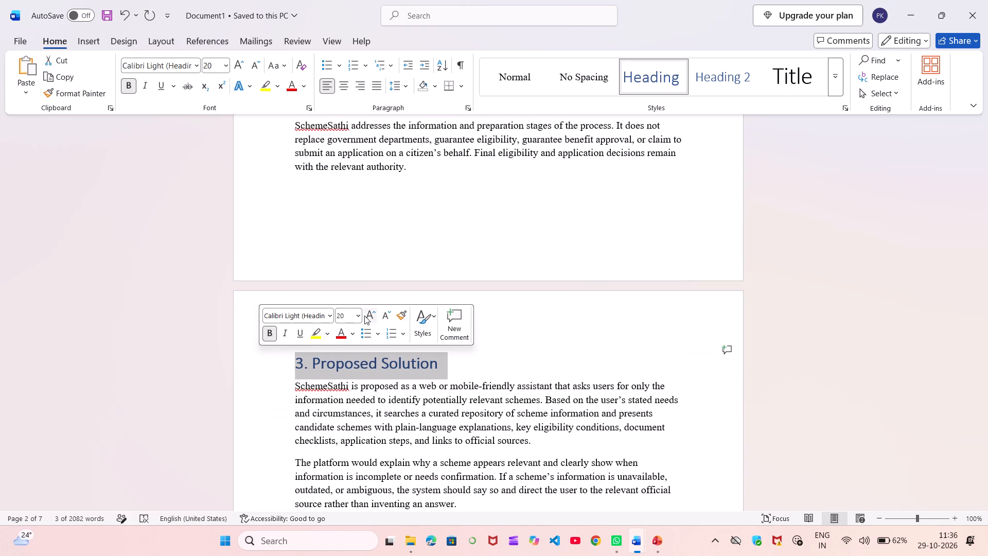
click(384, 309)
click(384, 309)
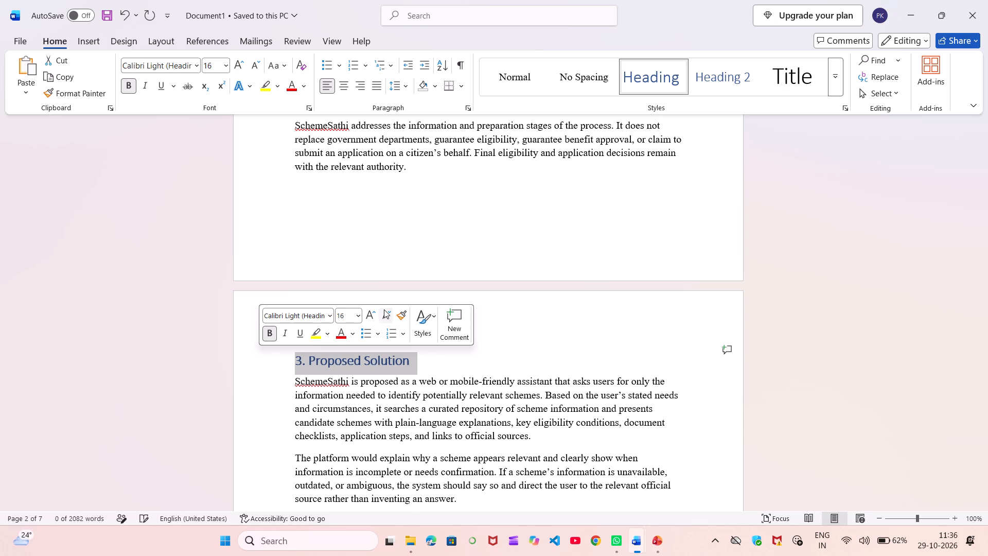
click(384, 309)
click(549, 353)
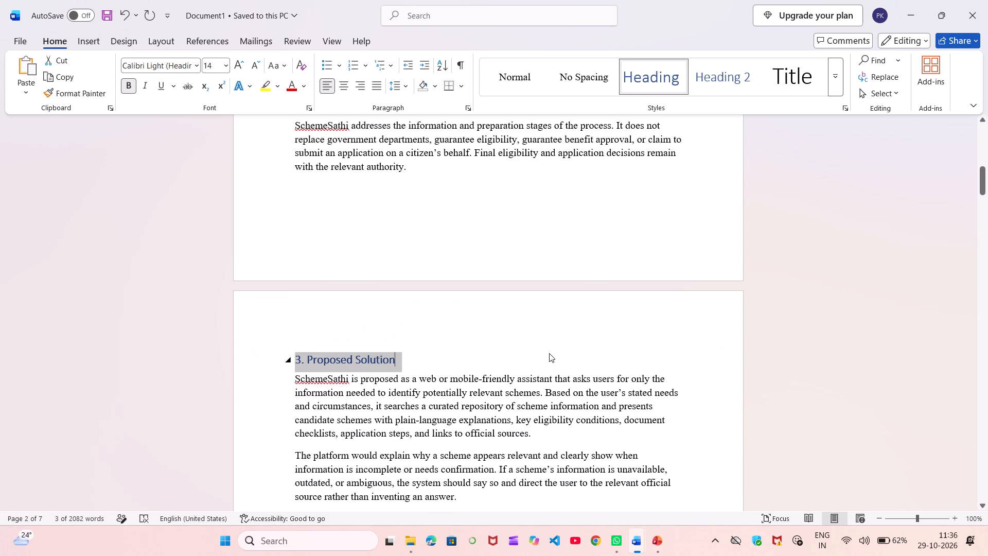
Reduce the "4. Objectives" heading to 14 pt and make it bold.
scroll(549, 353, down, 2)
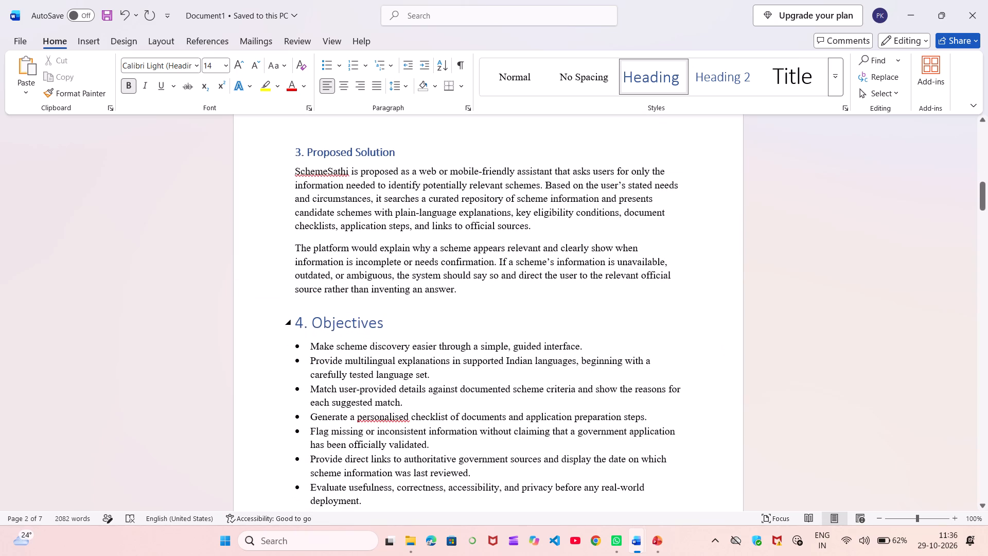
drag(389, 323, 277, 319)
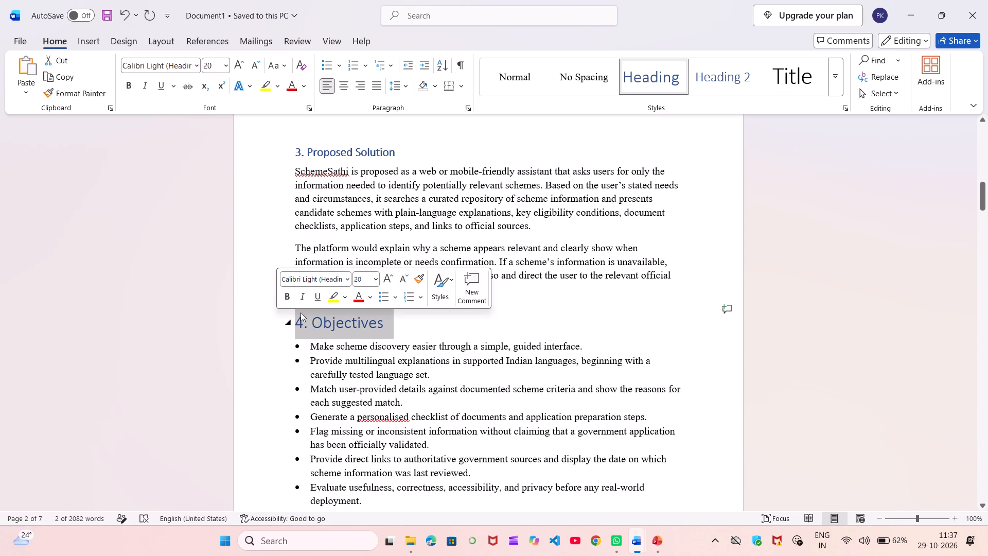
click(401, 276)
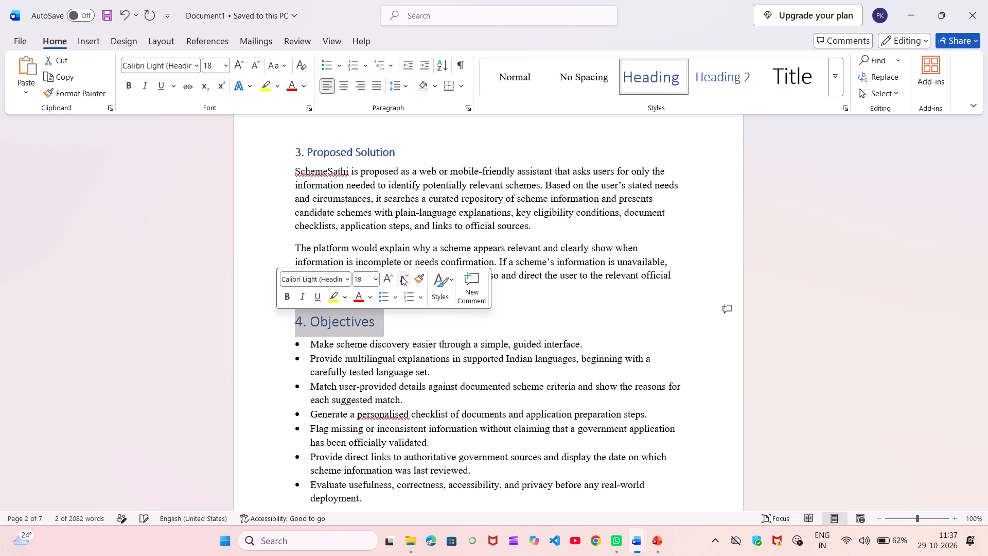
double_click(401, 276)
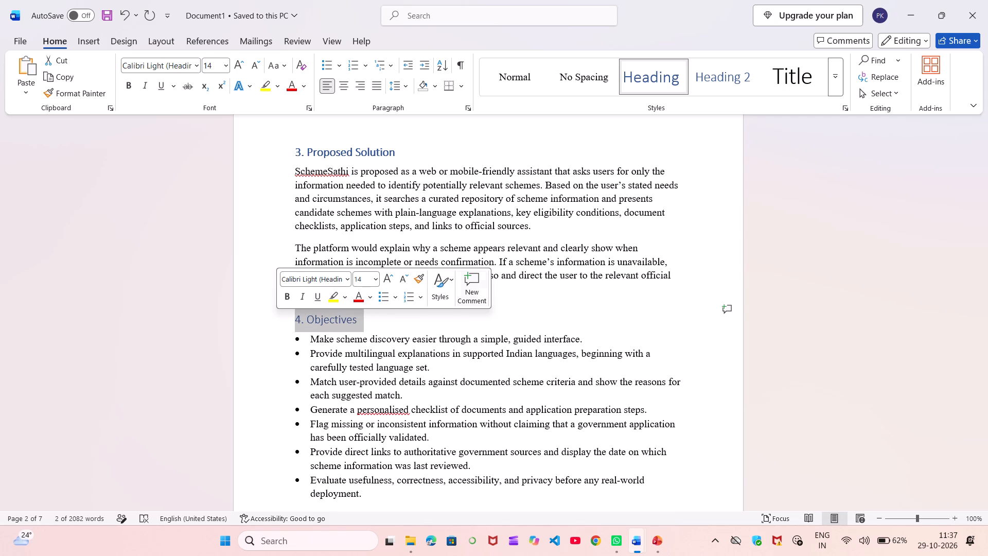
click(284, 299)
click(421, 320)
scroll(421, 320, down, 2)
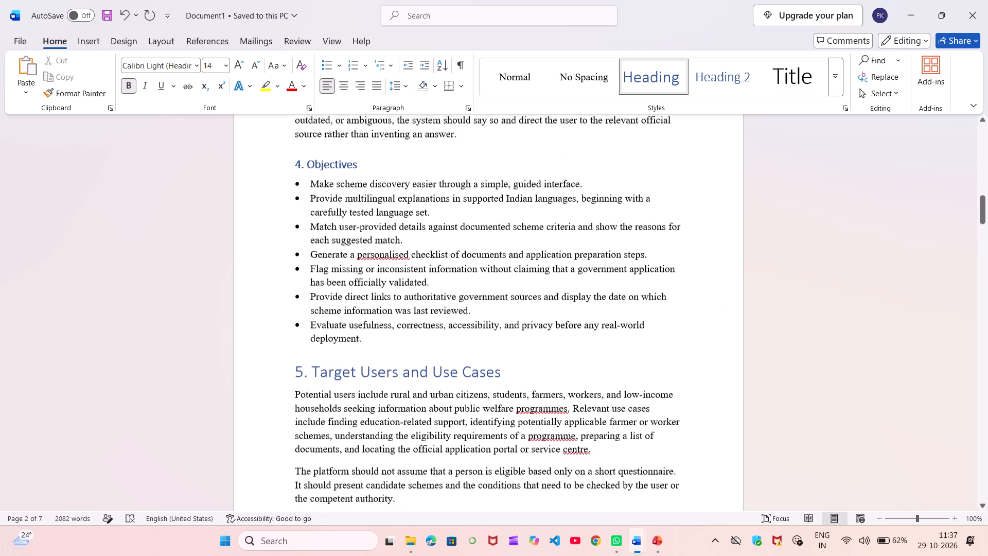
Reduce the "5. Target Users and Use Cases" heading to 14 pt and make it bold.
scroll(421, 320, down, 1)
drag(506, 318, 501, 319)
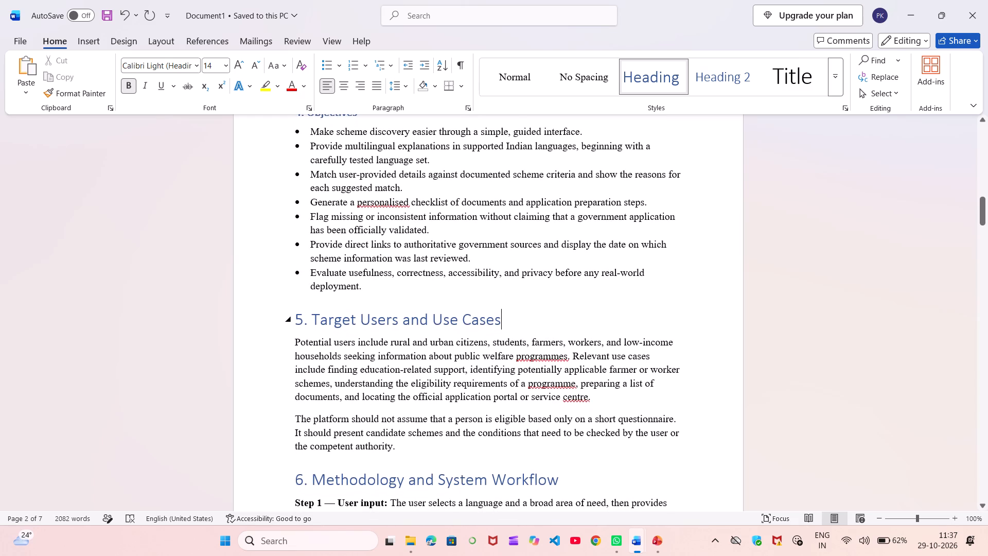
drag(501, 319, 281, 300)
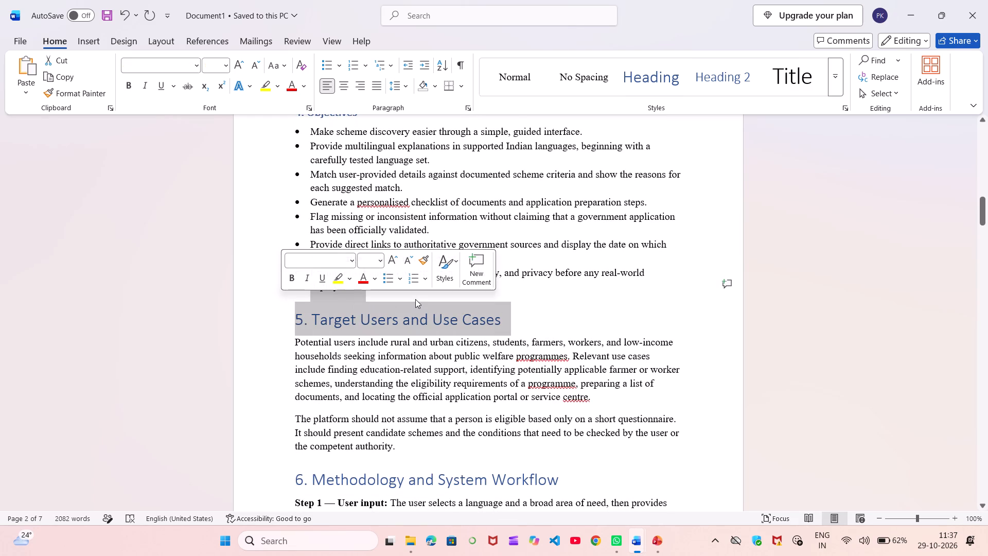
click(415, 299)
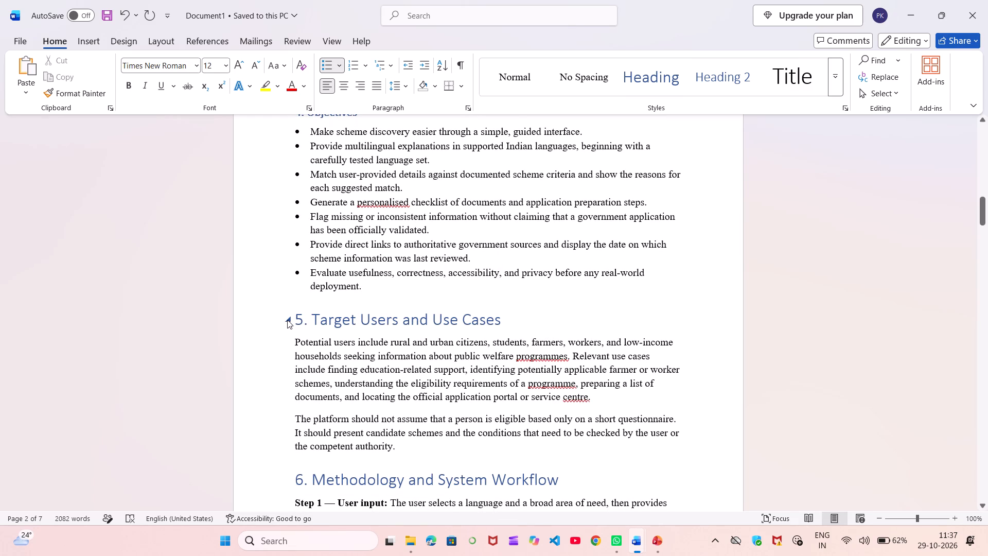
drag(506, 324, 501, 324)
drag(501, 324, 277, 329)
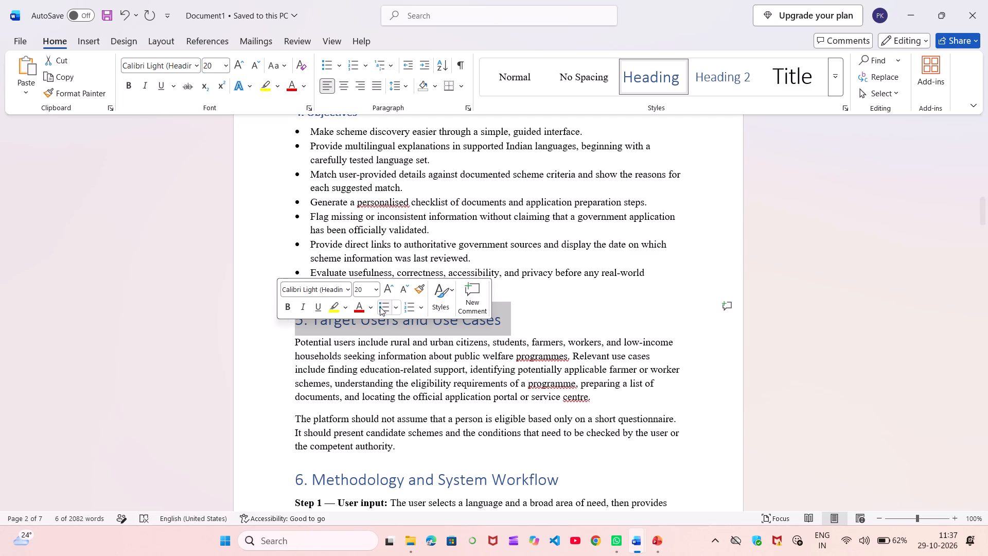
double_click(401, 286)
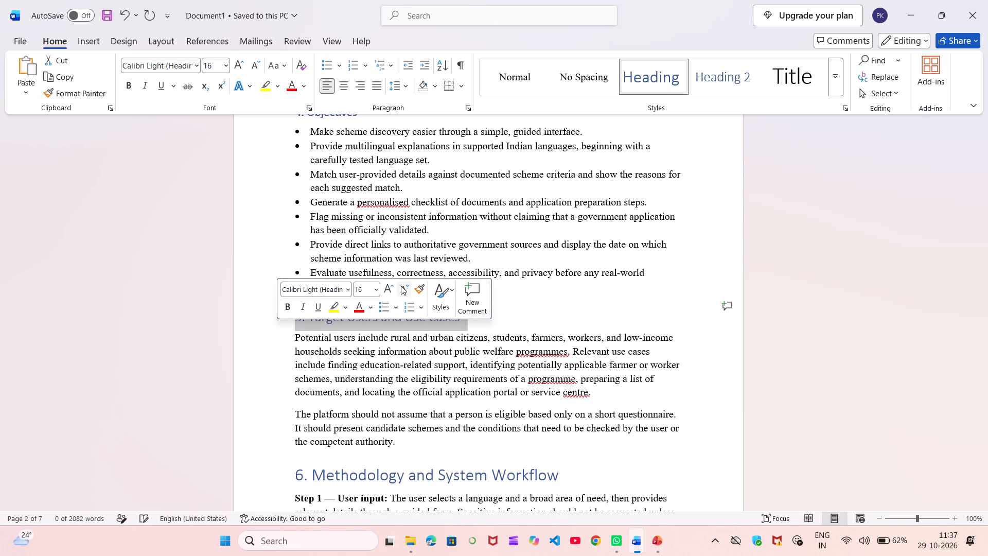
click(401, 286)
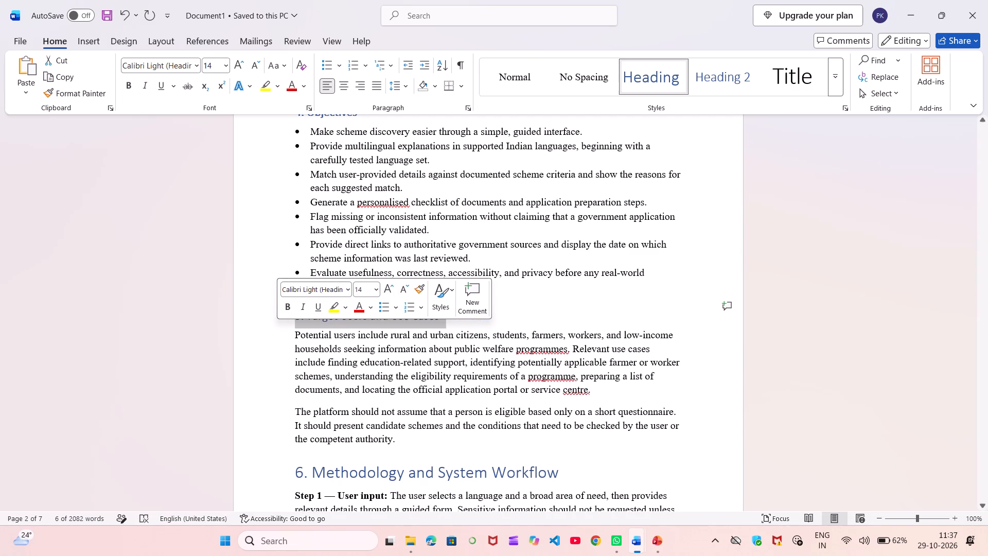
click(280, 310)
click(507, 312)
Reduce the "6. Methodology and System Workflow" heading to 14 pt and make it bold.
scroll(507, 312, down, 1)
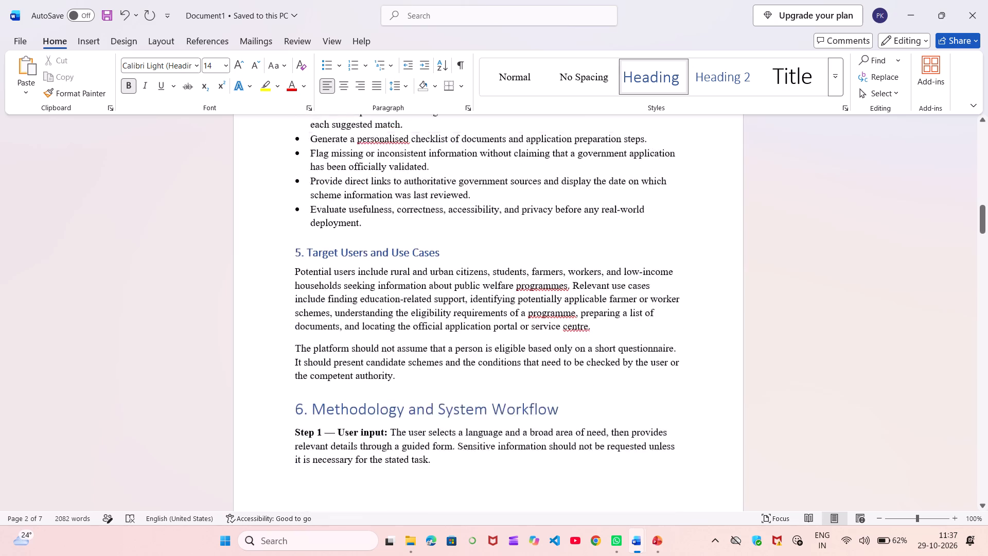
scroll(507, 312, down, 1)
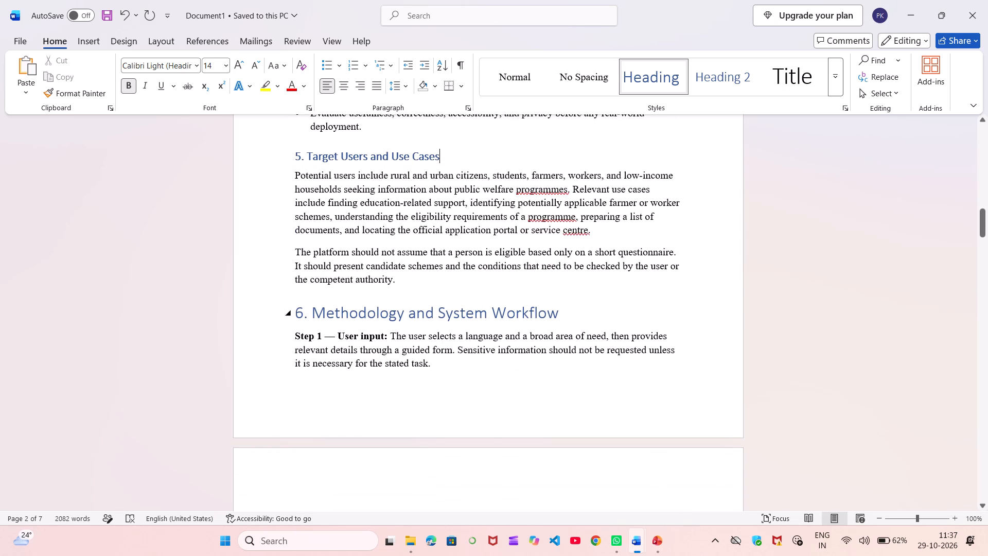
click(564, 316)
drag(564, 316, 287, 323)
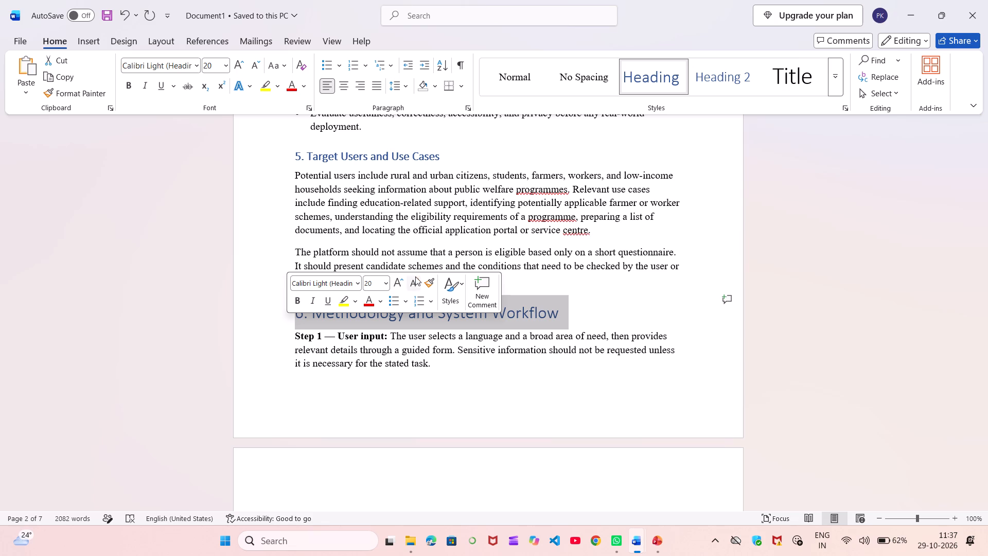
double_click(414, 285)
click(414, 285)
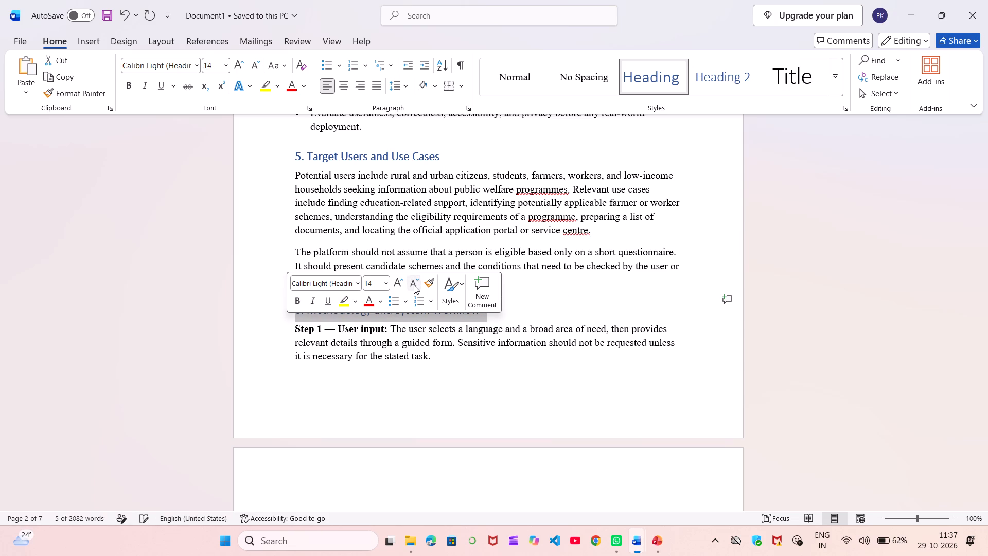
click(301, 296)
click(392, 364)
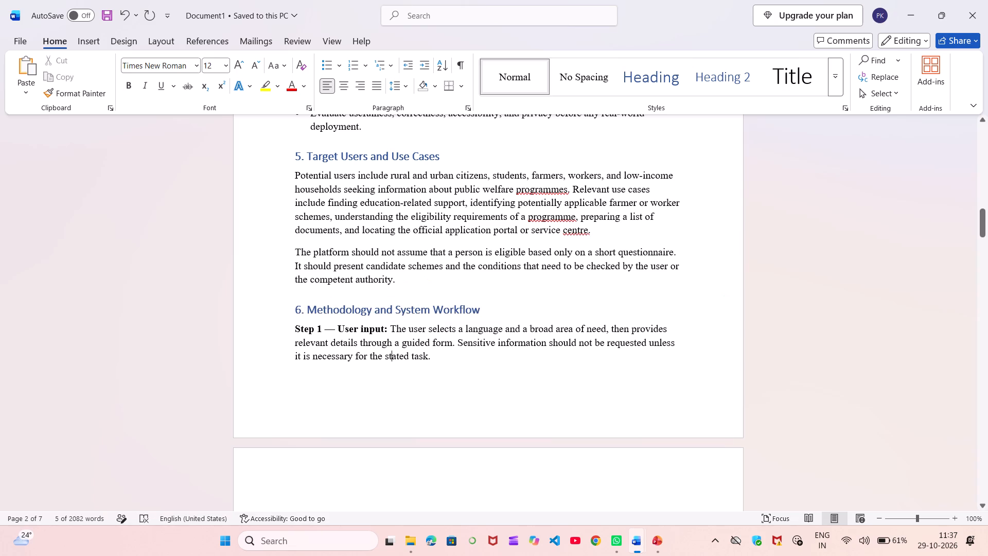
Make the "7. Proposed System Architecture" heading bold and reduce it to 14 pt.
scroll(392, 364, down, 3)
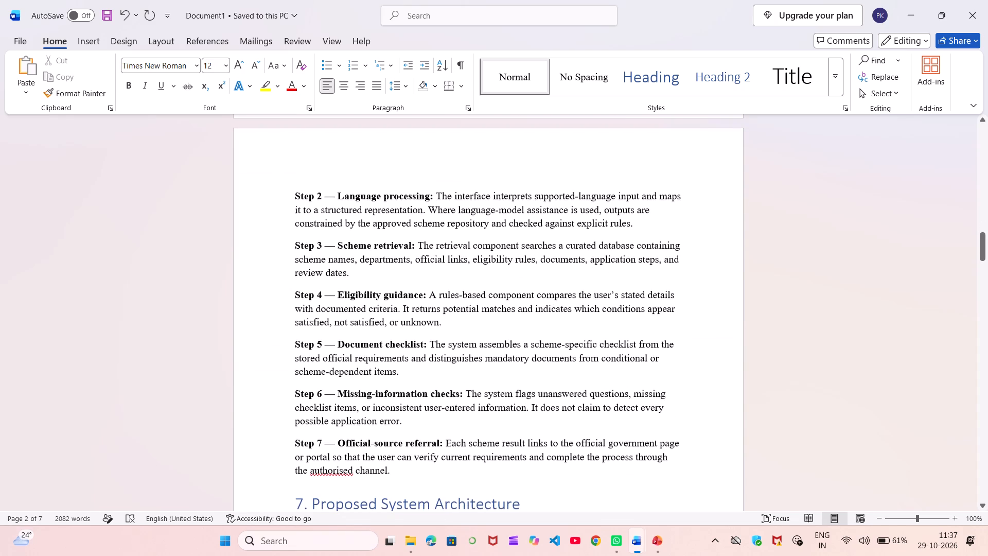
scroll(392, 364, down, 3)
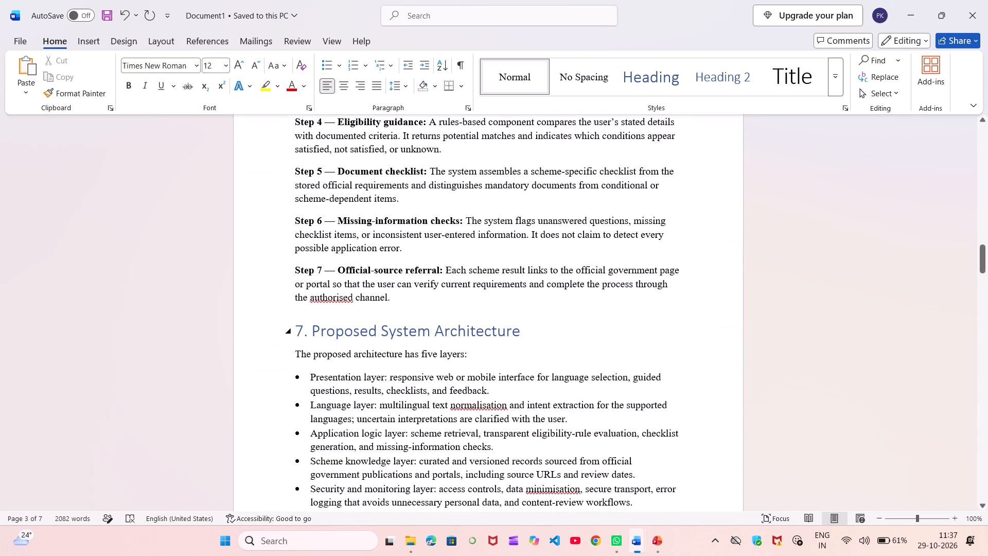
drag(525, 332, 290, 337)
click(298, 316)
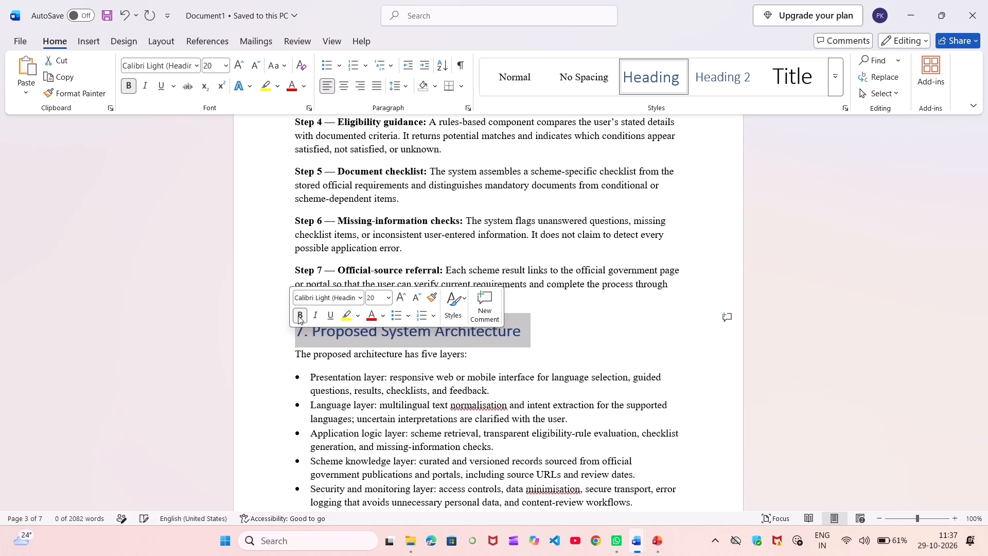
double_click(412, 293)
click(412, 293)
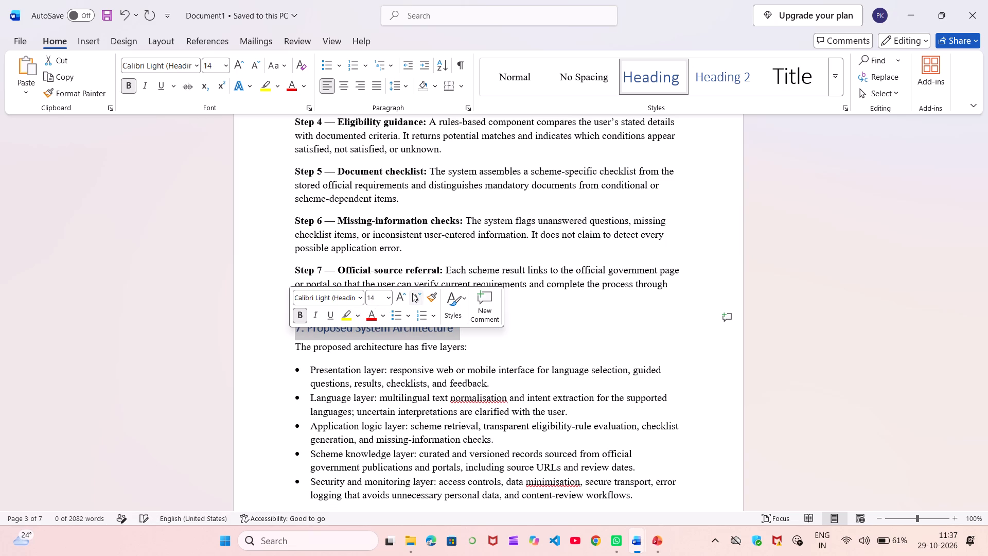
click(553, 343)
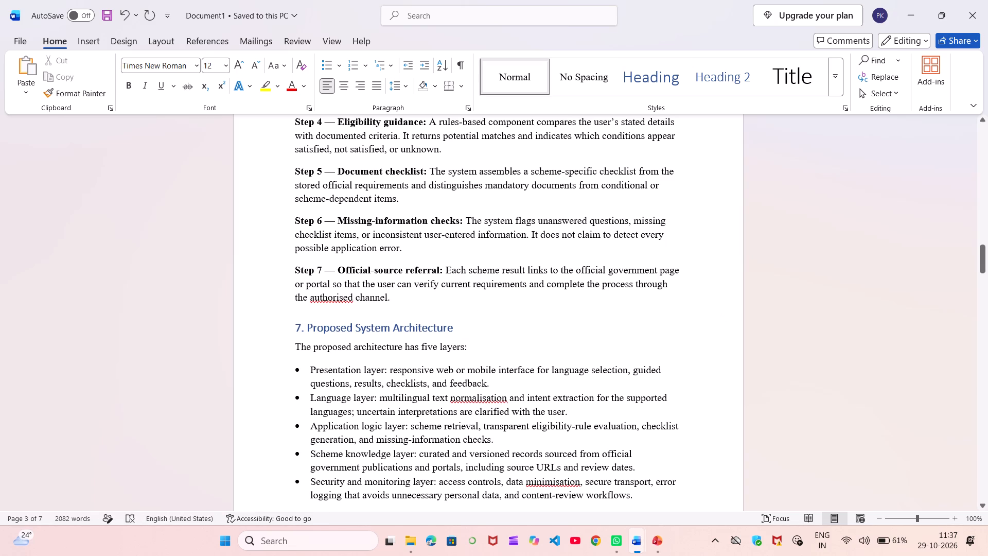
click(343, 298)
Make the "8. Innovation and Differentiation" heading bold and reduce it to 14 pt.
scroll(439, 359, down, 2)
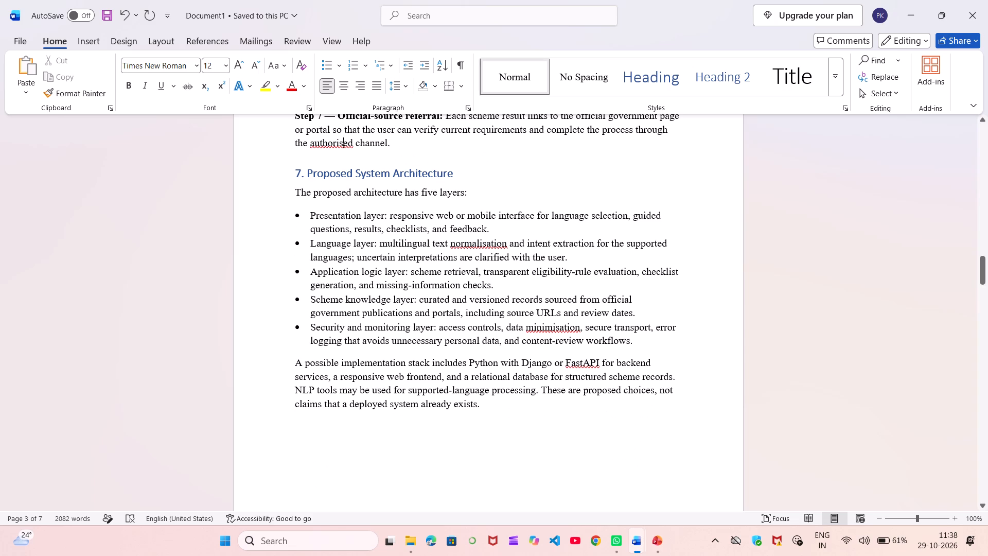
scroll(458, 186, down, 3)
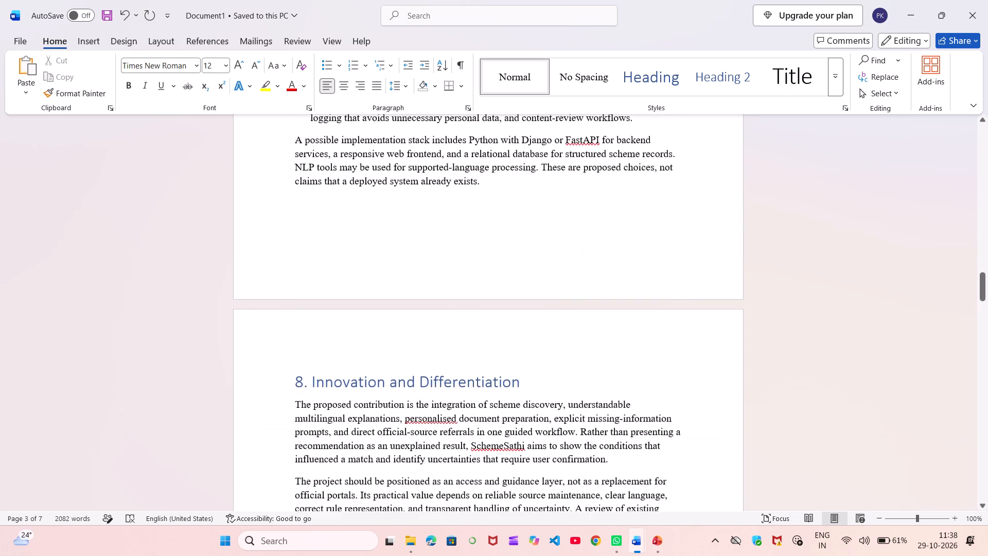
scroll(458, 186, down, 1)
drag(526, 225, 290, 210)
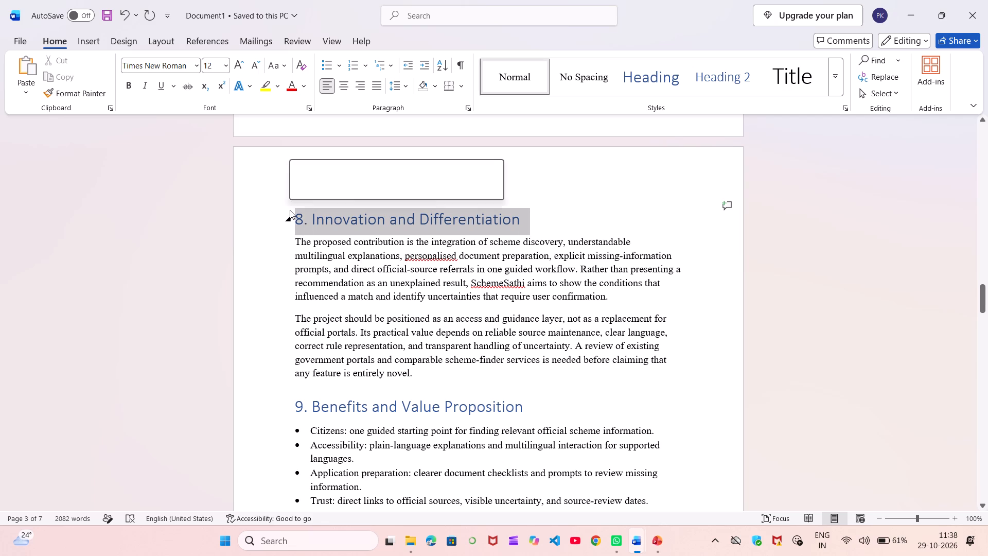
click(298, 188)
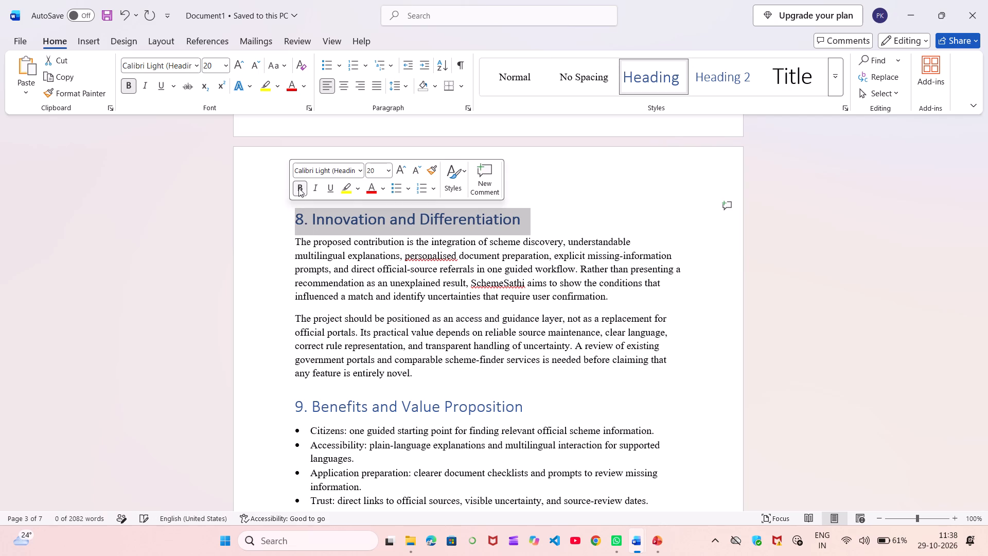
triple_click(417, 172)
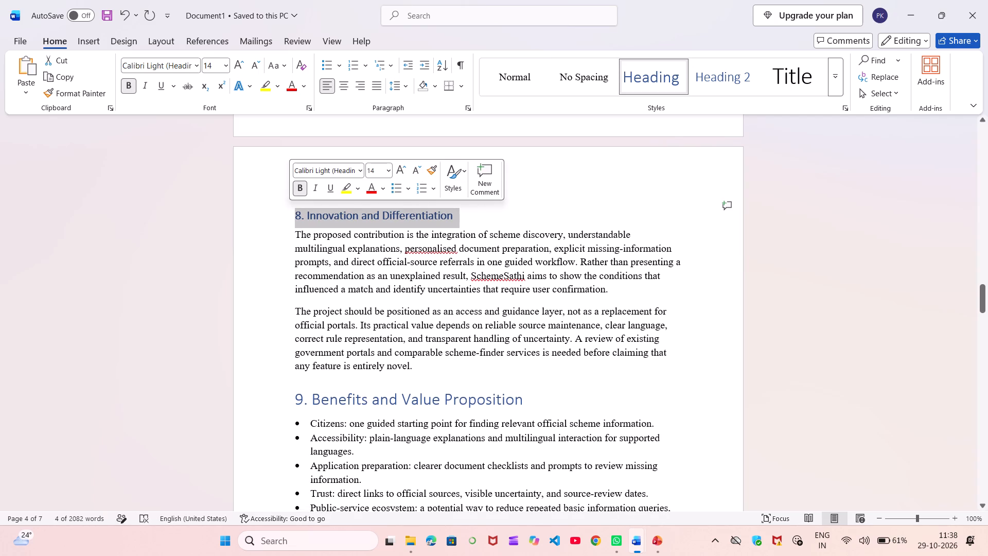
Reduce the "9. Benefits and Value Proposition" heading to 14 pt and make it bold.
click(532, 401)
drag(532, 401, 277, 389)
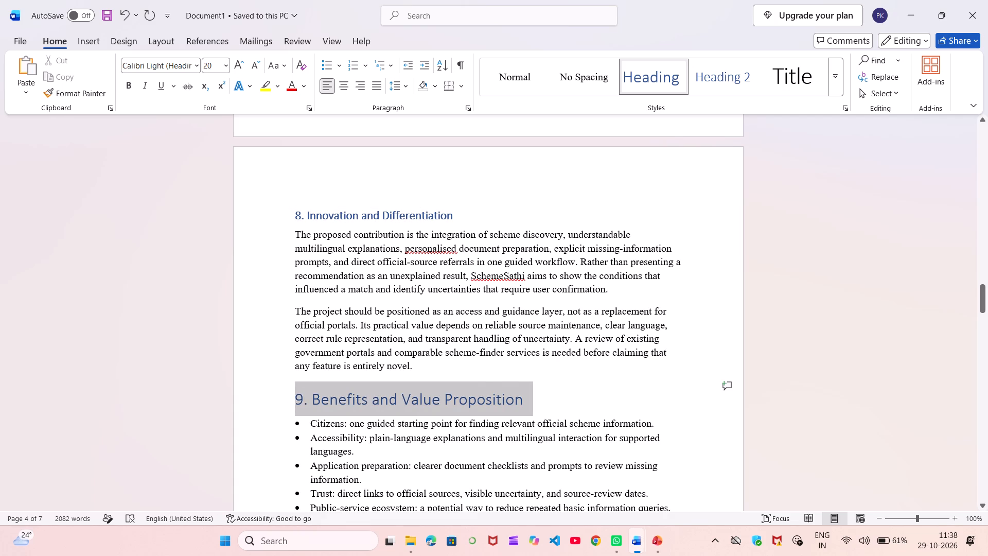
drag(277, 389, 273, 389)
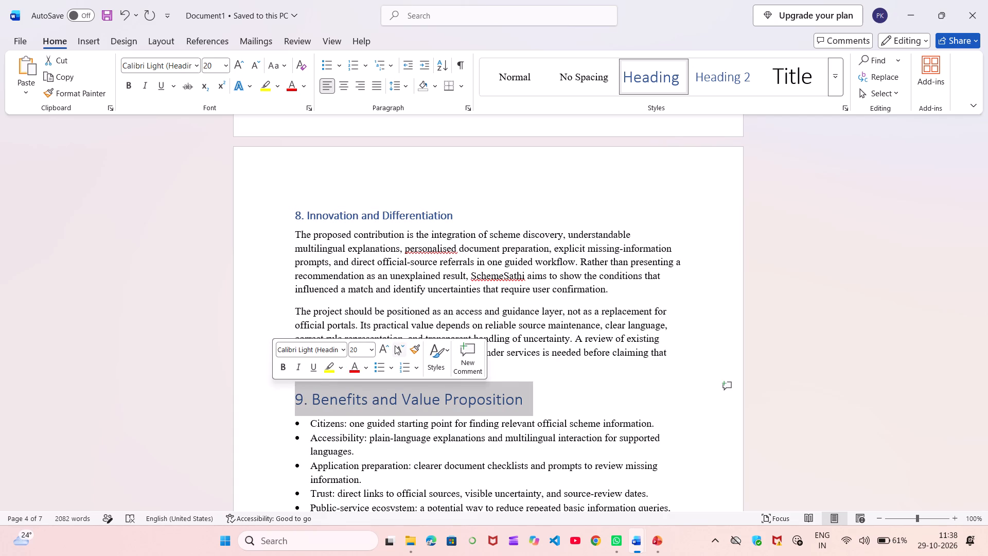
double_click(398, 343)
click(398, 343)
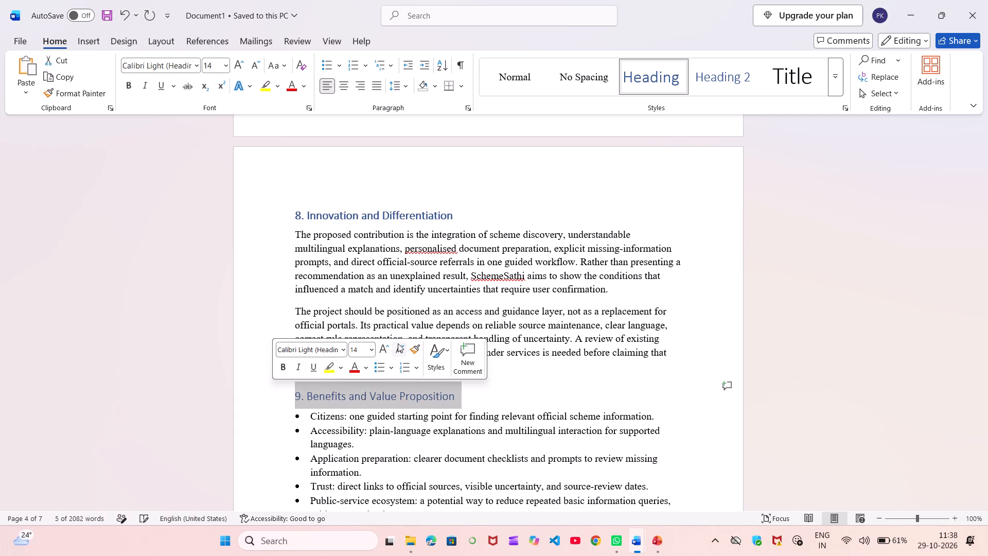
click(281, 369)
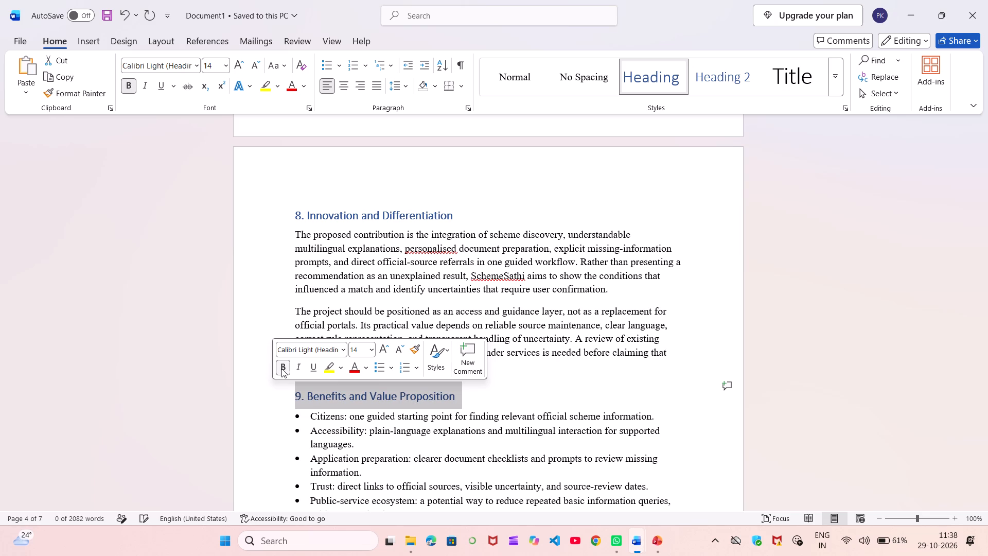
click(516, 394)
Make the "10. Functionality and Implementation Plan" heading bold and reduce it to 16 pt.
scroll(516, 394, down, 2)
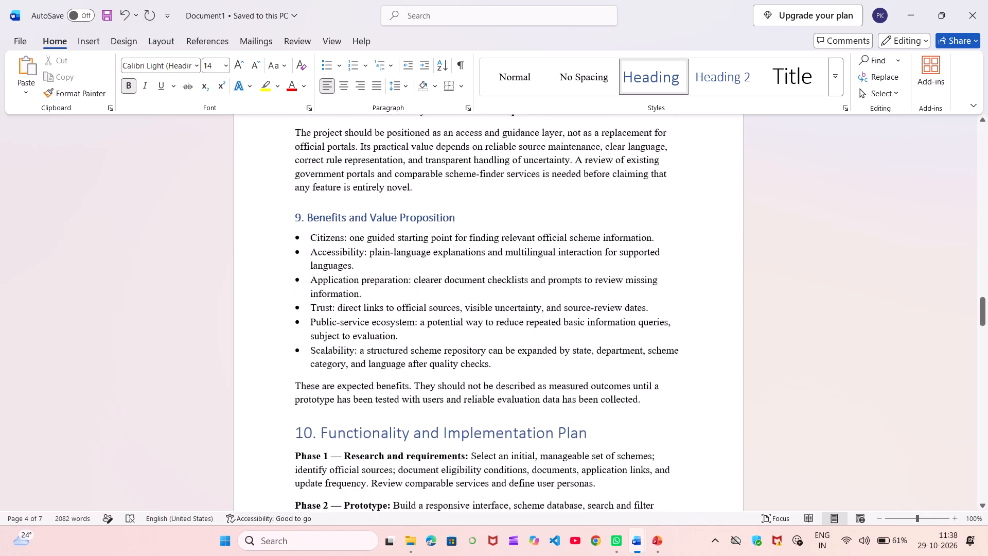
scroll(516, 394, down, 1)
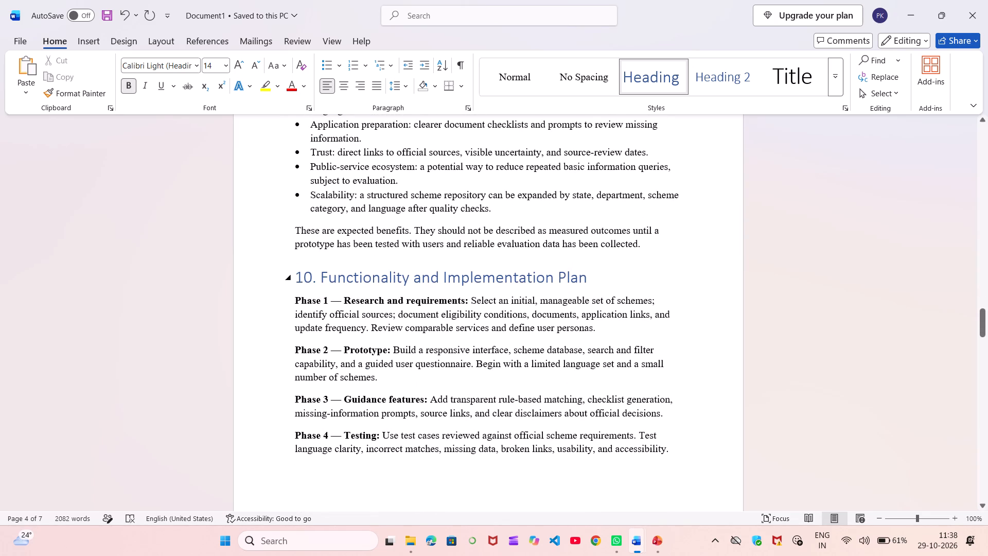
drag(602, 282, 239, 298)
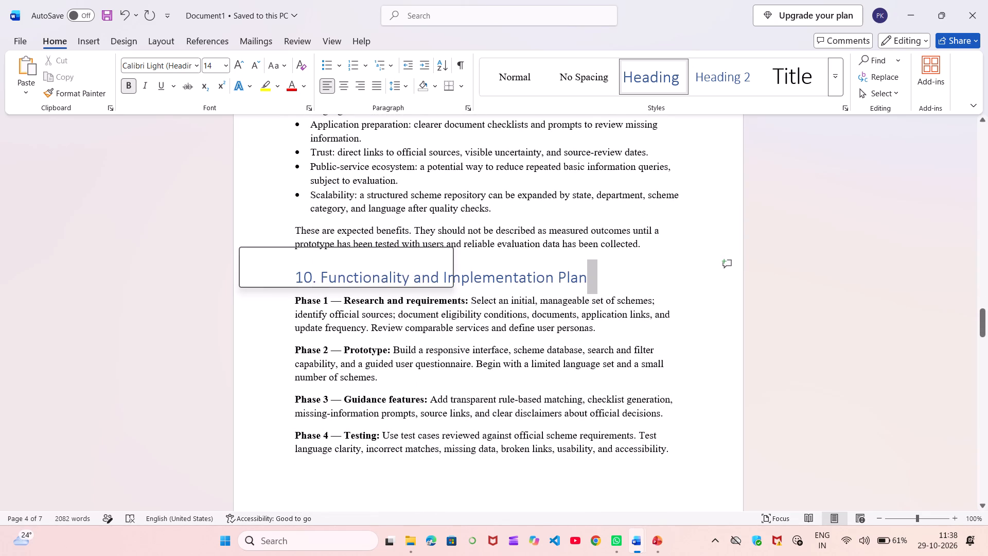
click(584, 285)
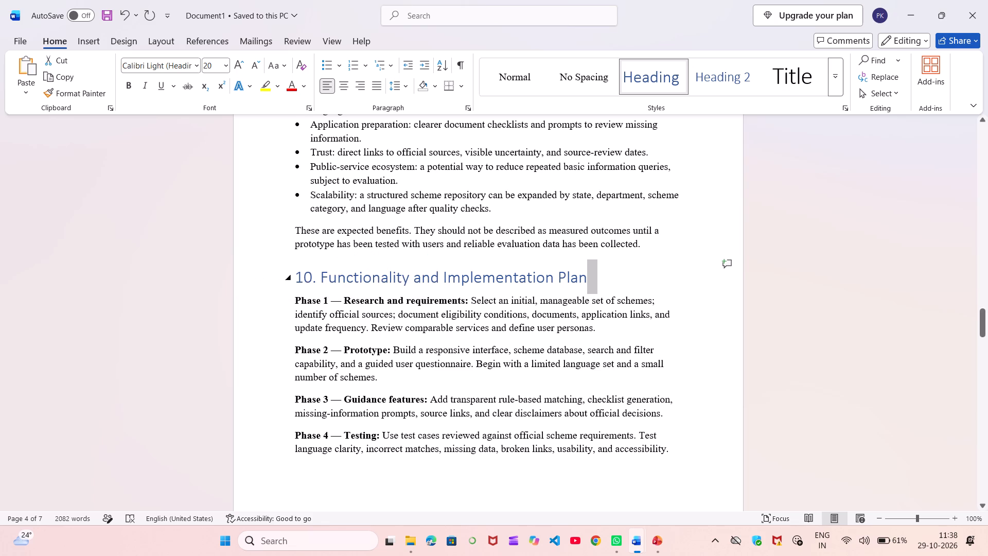
drag(587, 282, 264, 277)
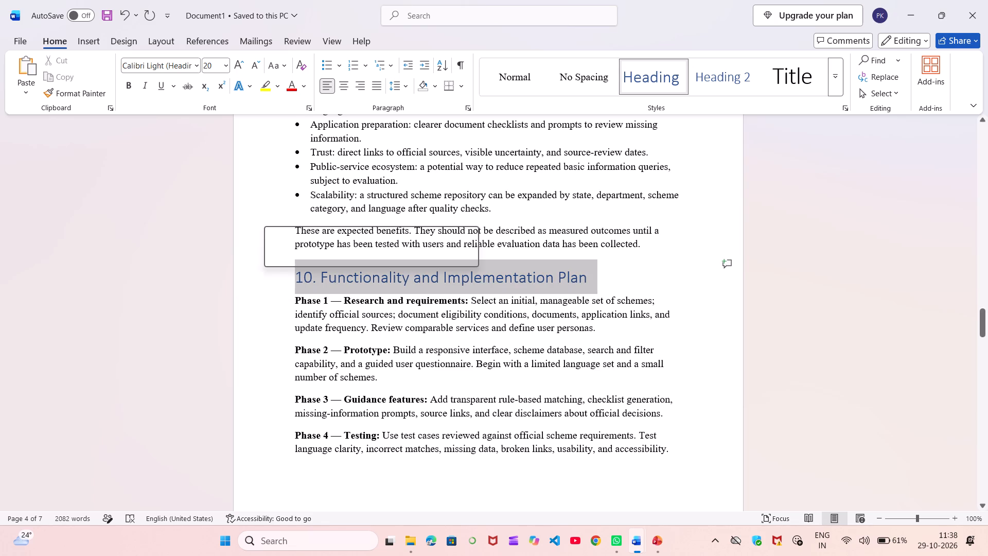
click(268, 252)
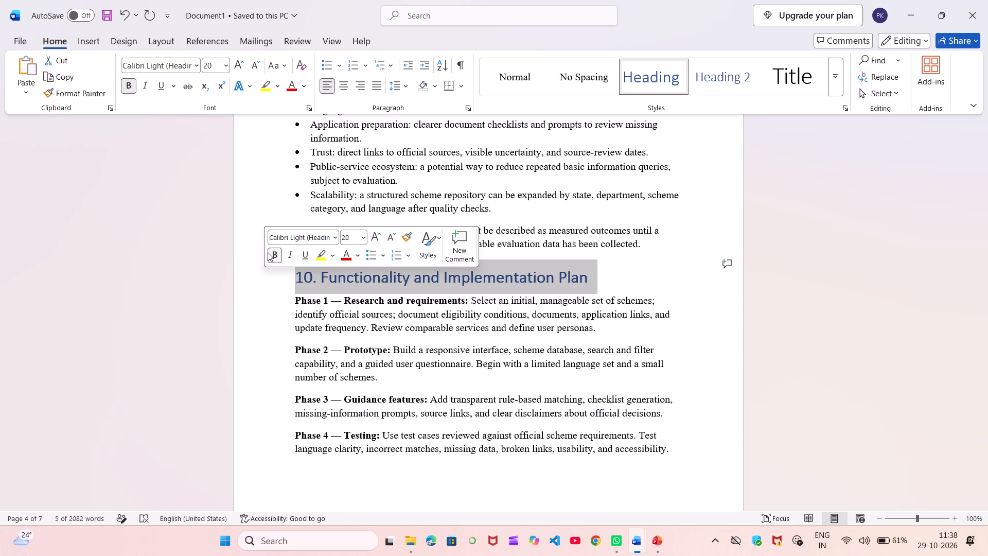
click(395, 235)
click(395, 235)
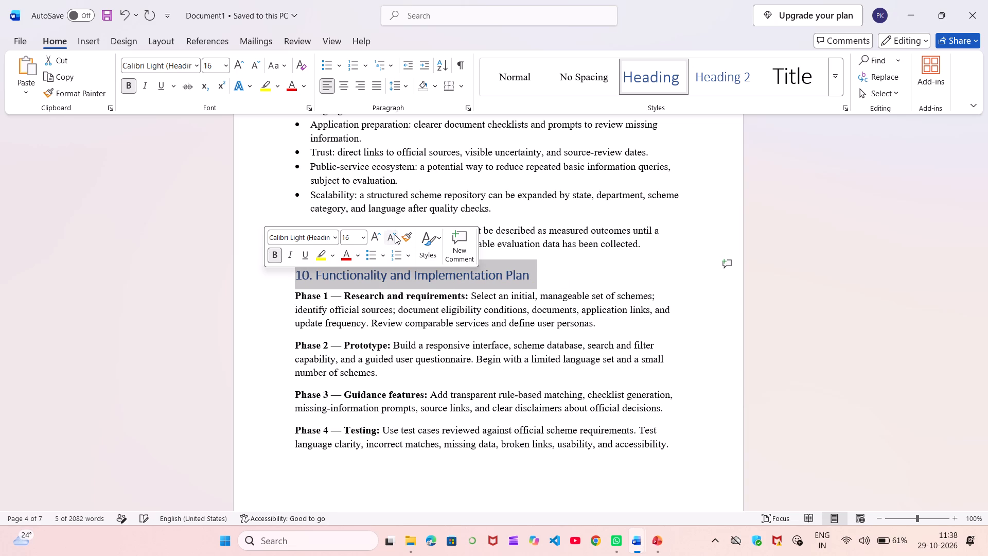
click(584, 272)
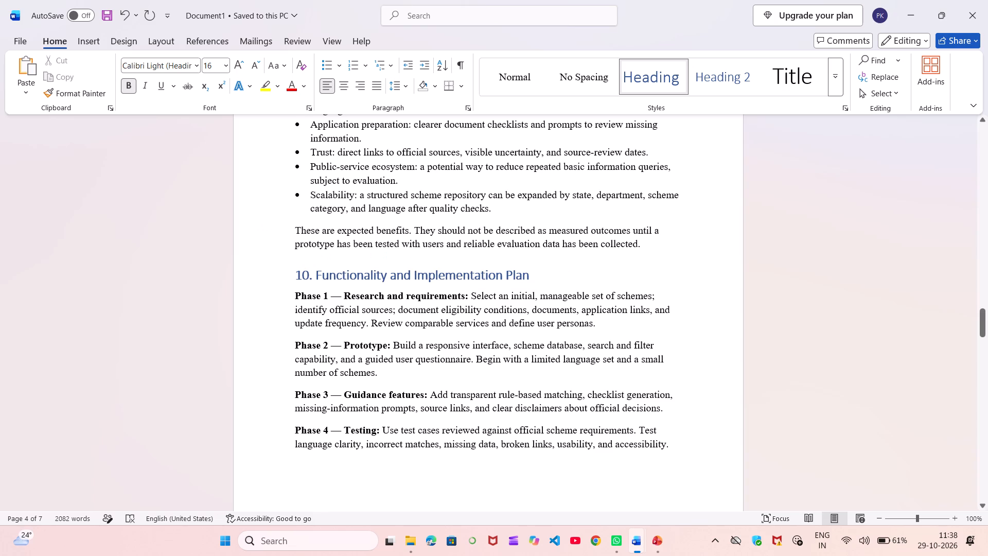
Reduce the "11. Evaluation Methodology" heading to 14 pt and make it bold.
scroll(486, 386, down, 4)
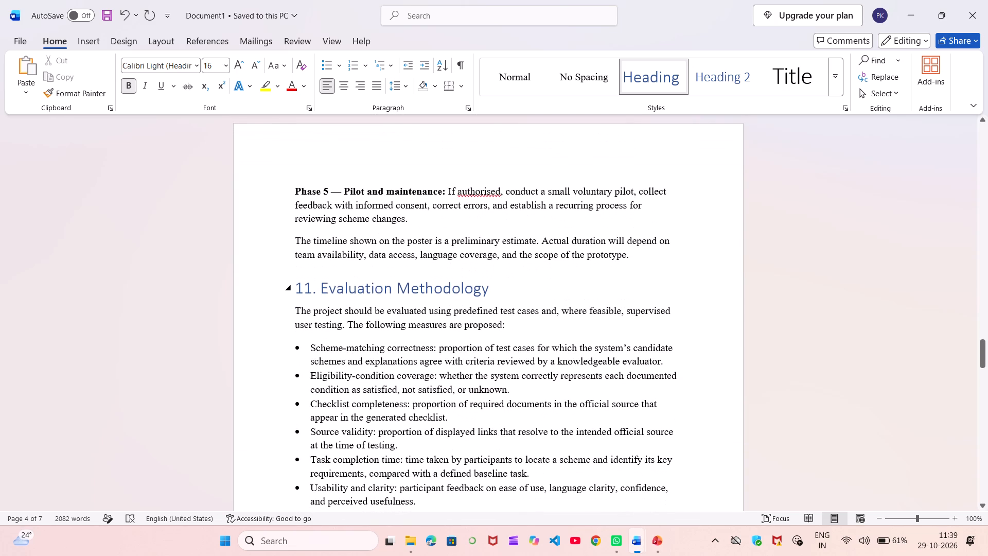
drag(500, 293, 233, 287)
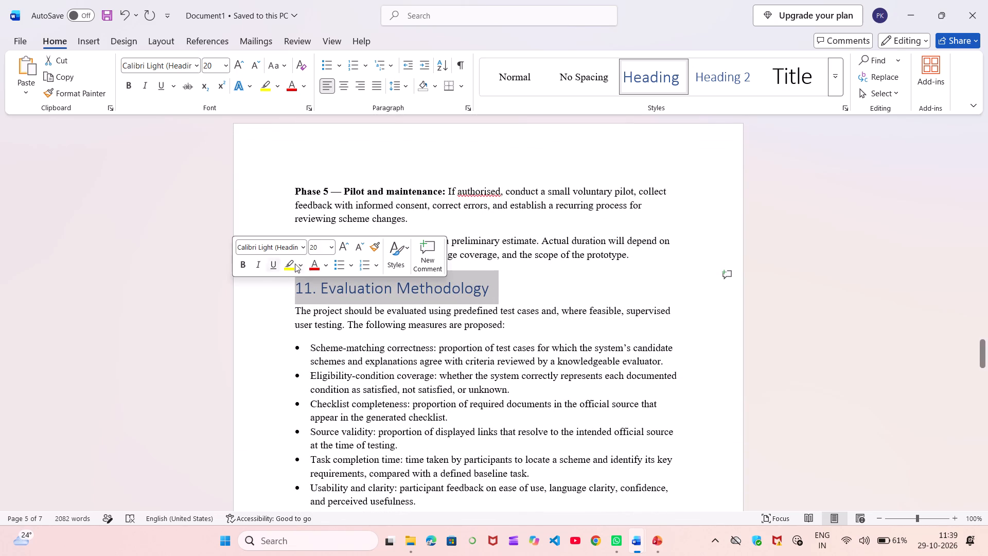
triple_click(358, 249)
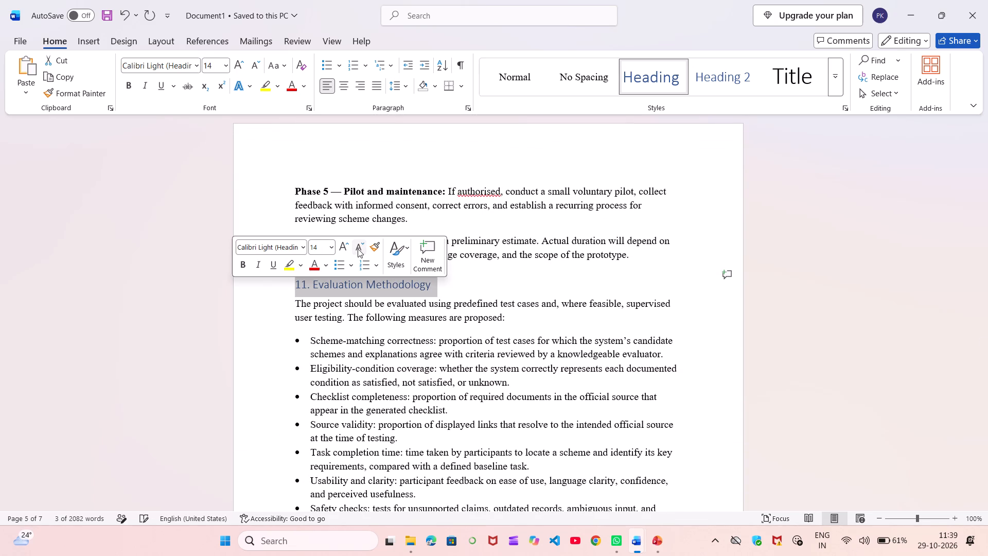
click(248, 263)
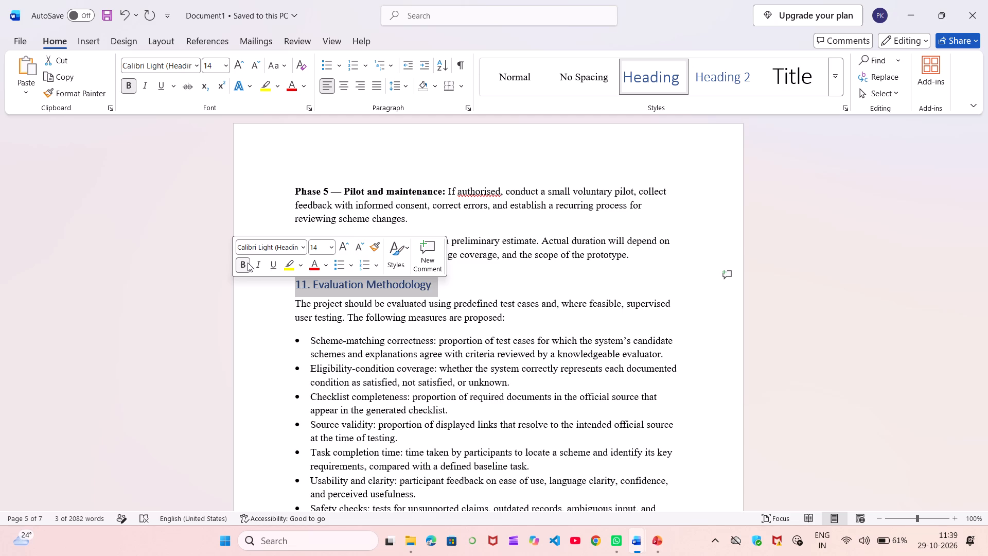
click(518, 275)
Make the "12. Privacy, Security, Limitations and Responsible Use" heading bold and reduce it to 14 pt.
scroll(518, 275, down, 2)
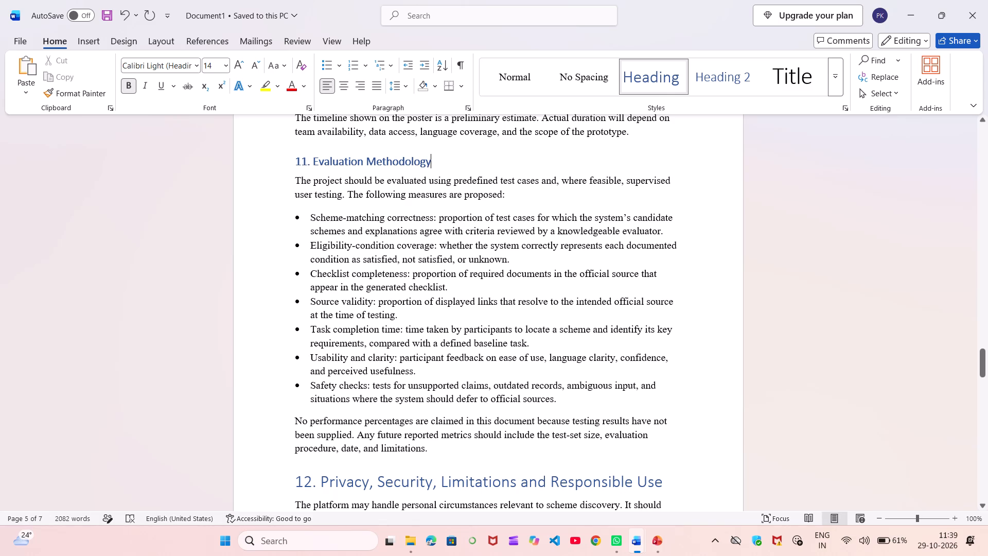
scroll(518, 275, down, 4)
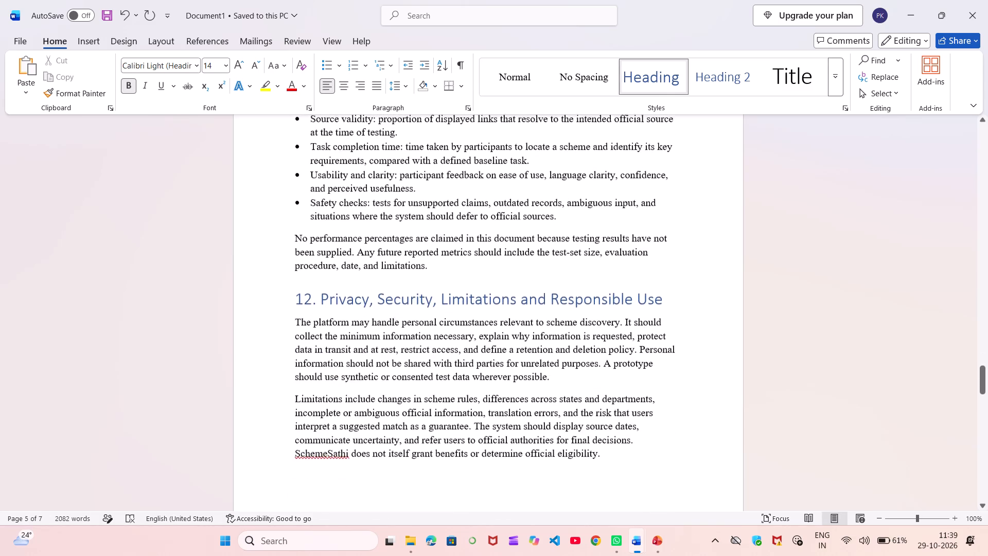
scroll(518, 275, down, 1)
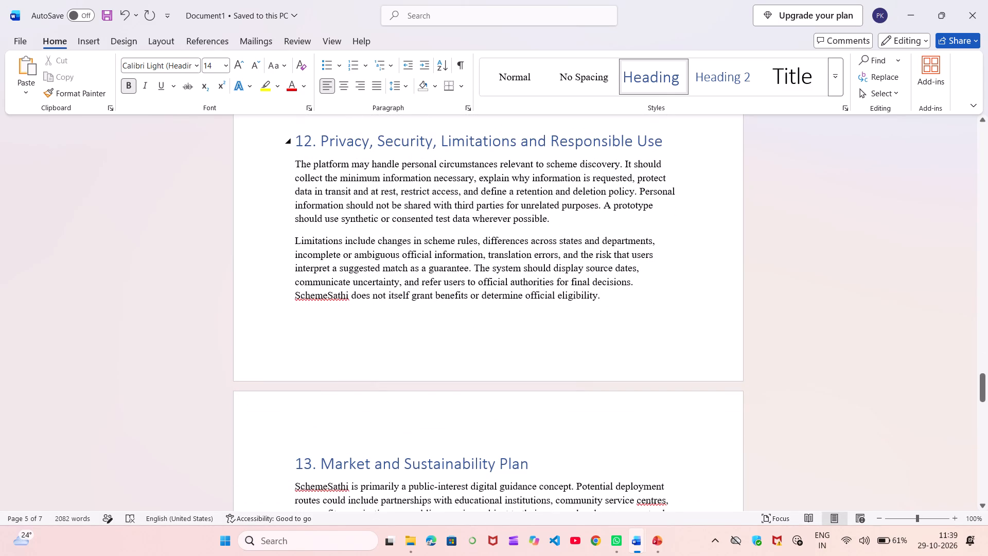
drag(667, 146, 250, 178)
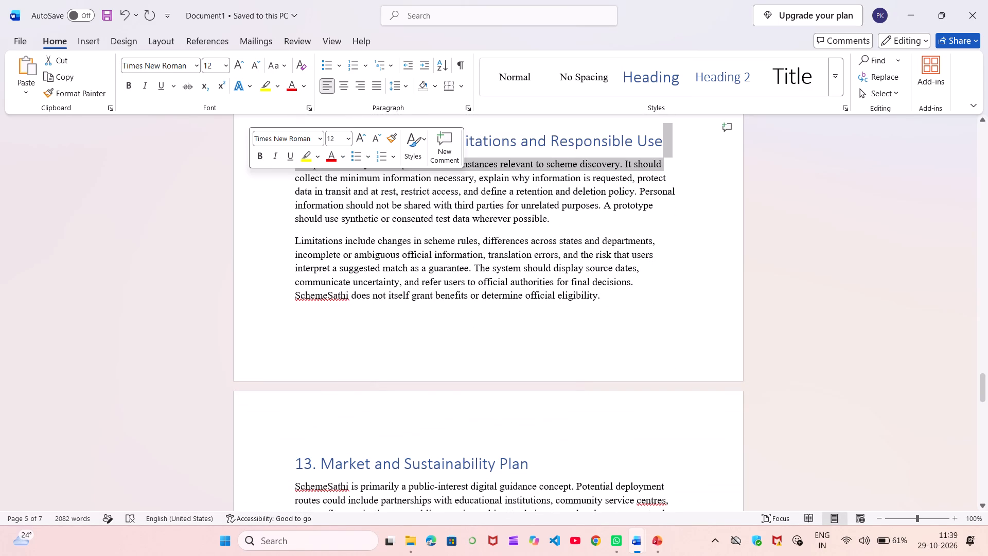
scroll(564, 222, up, 1)
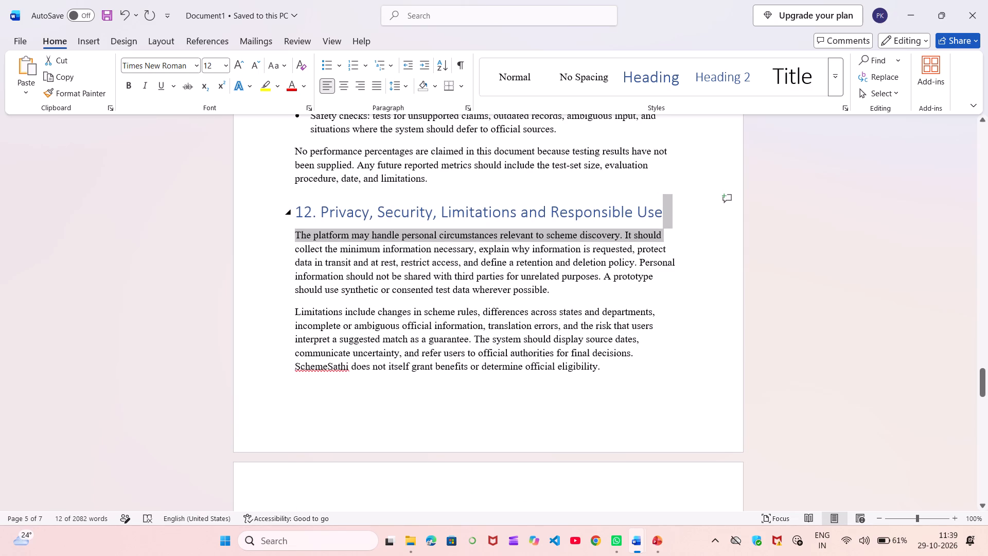
click(683, 217)
drag(662, 208, 332, 204)
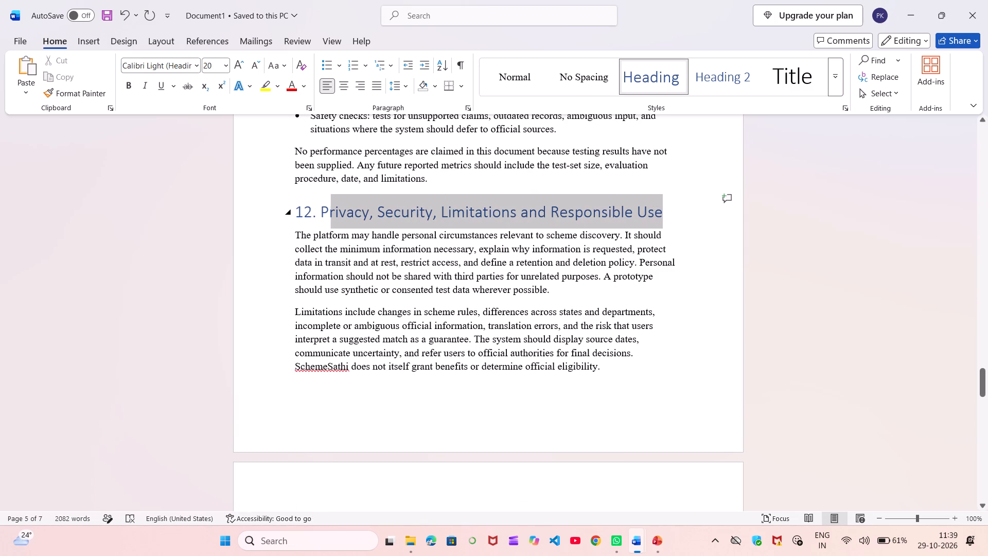
drag(332, 204, 293, 206)
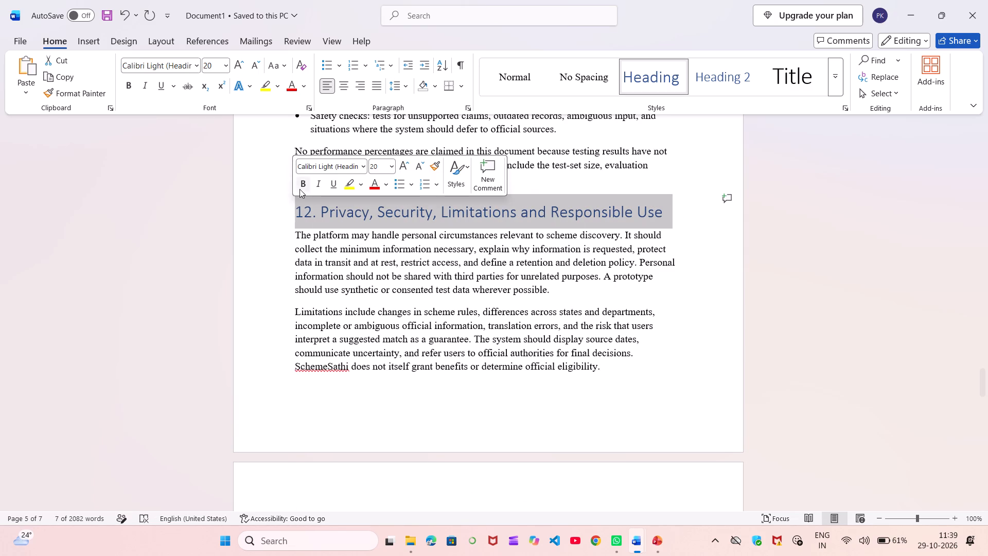
click(301, 187)
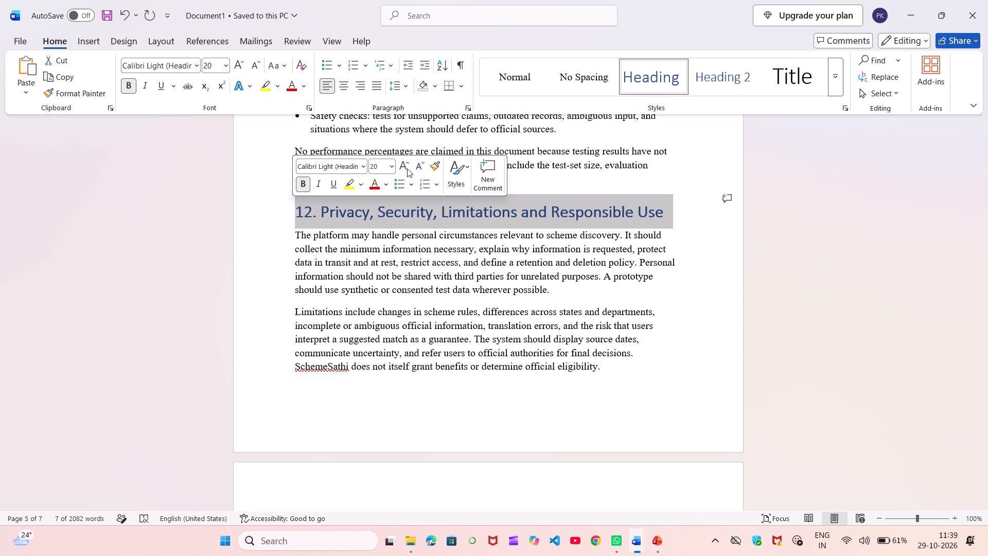
triple_click(420, 167)
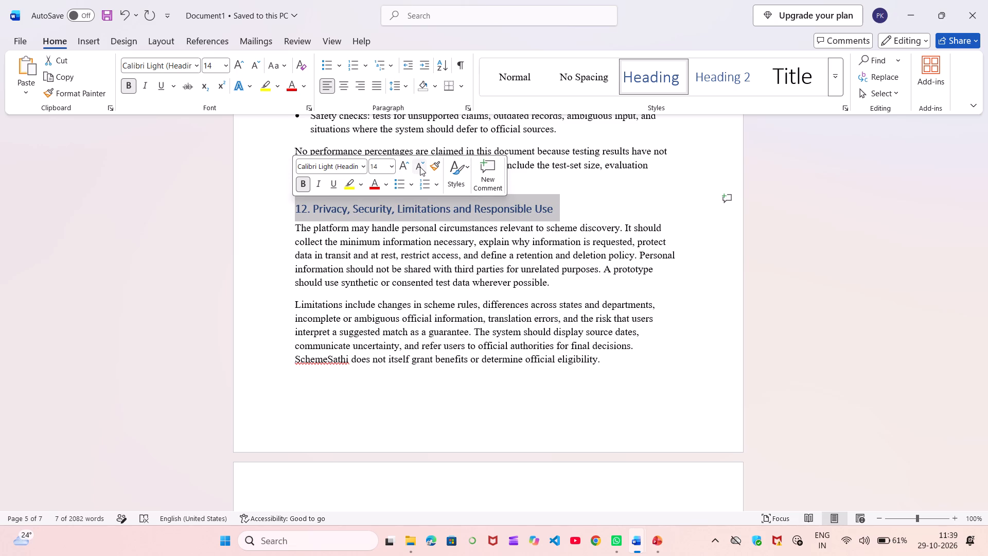
Reduce the "13. Market and Sustainability Plan" heading to 14 pt and make it bold.
scroll(520, 414, down, 3)
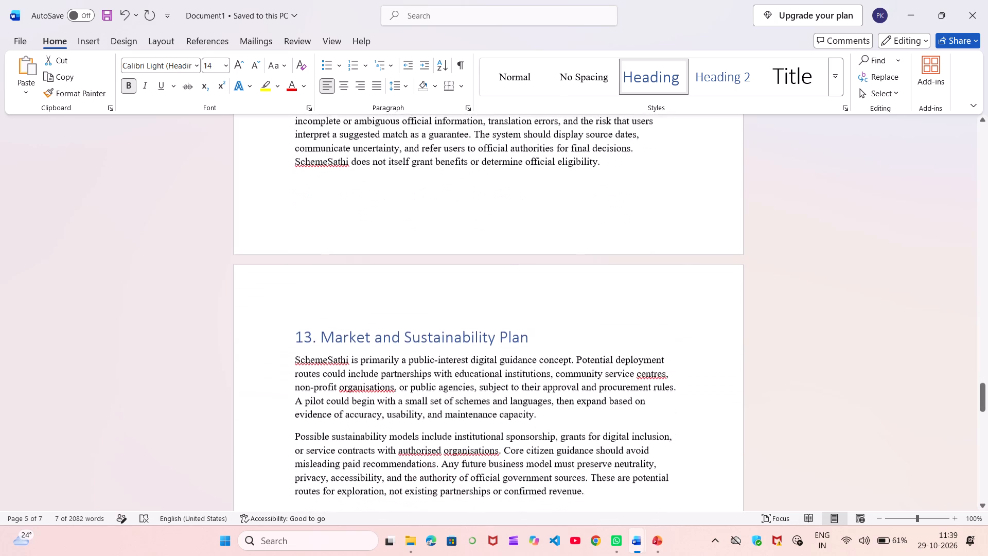
drag(537, 331, 344, 336)
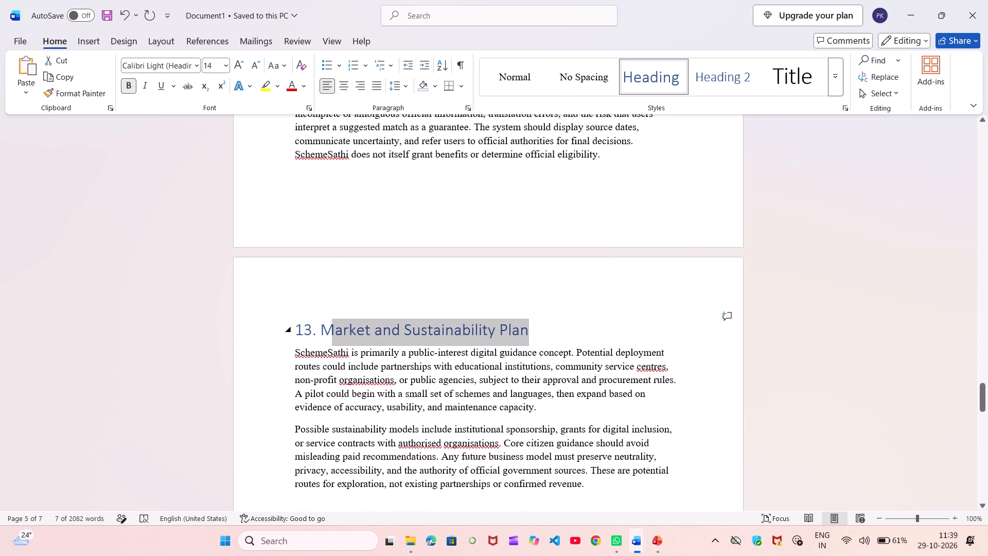
drag(344, 336, 270, 333)
click(392, 293)
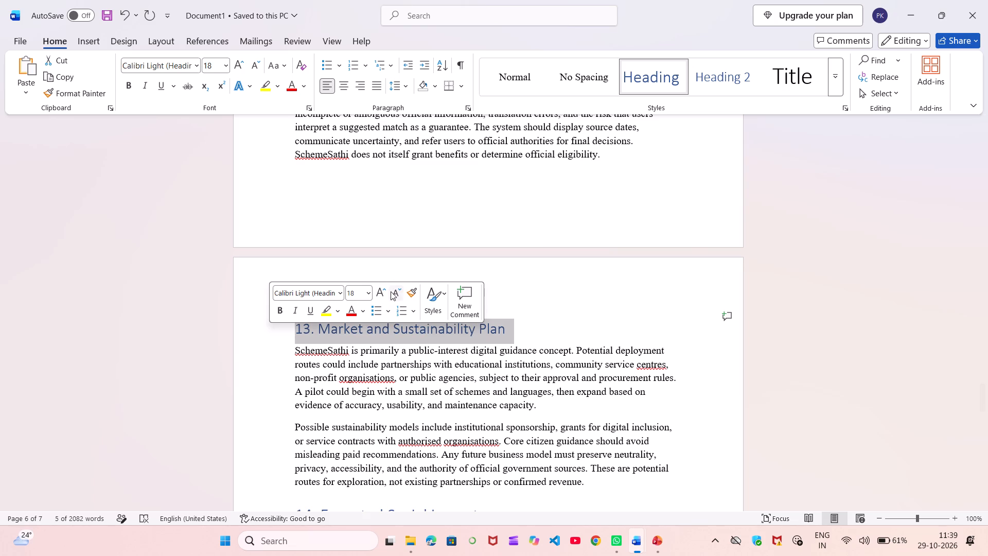
double_click(391, 291)
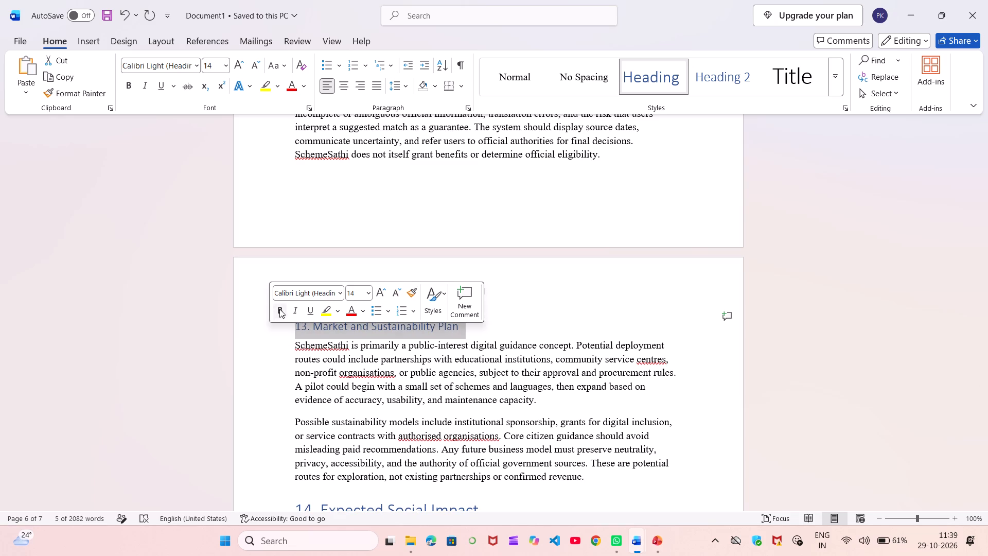
click(279, 309)
click(582, 297)
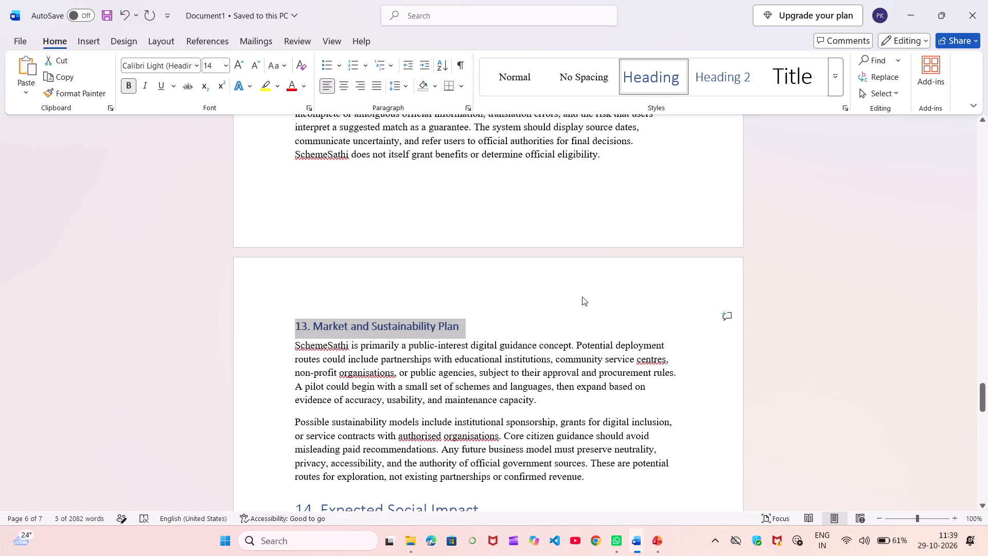
Reduce the "14. Expected Social Impact" heading to 14 pt and make it bold.
scroll(582, 297, down, 3)
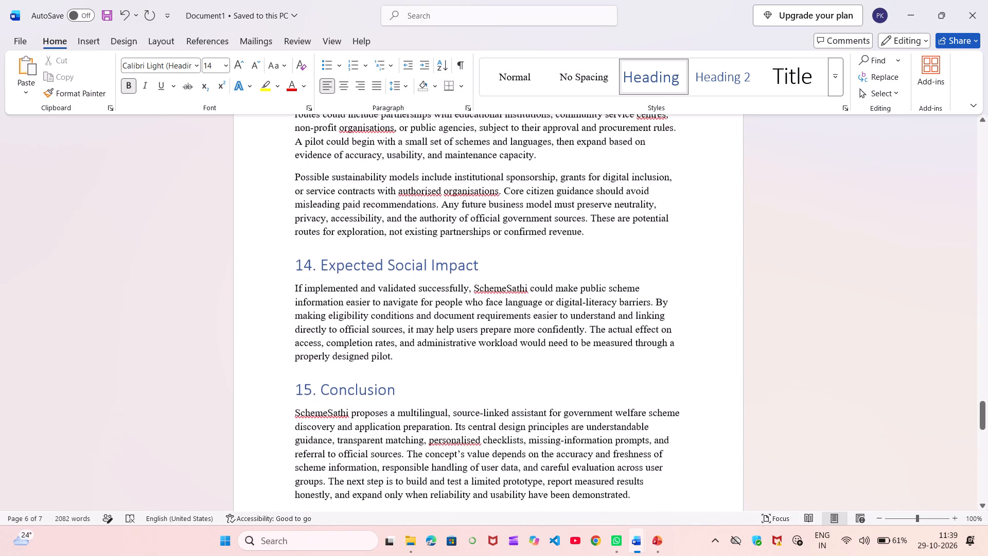
drag(489, 263, 293, 258)
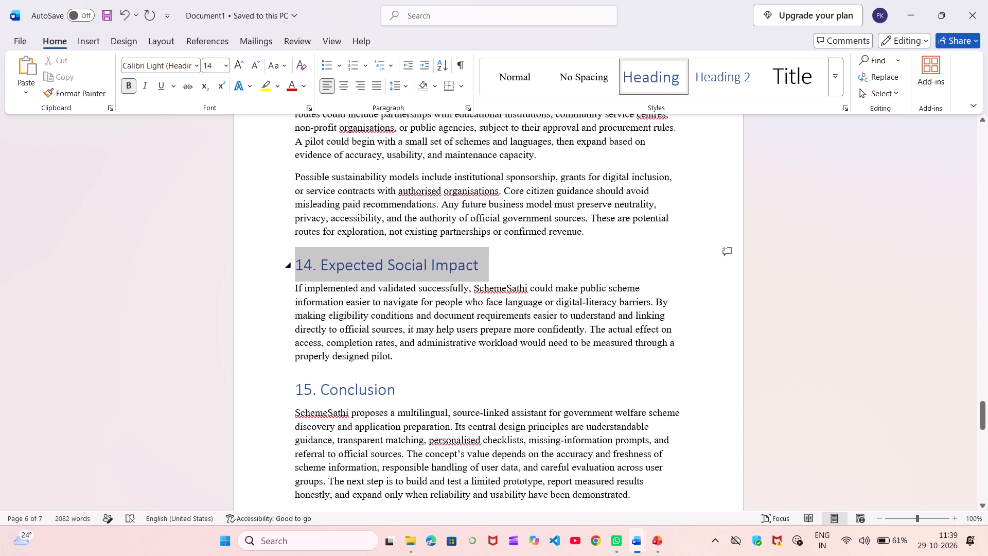
drag(293, 258, 291, 258)
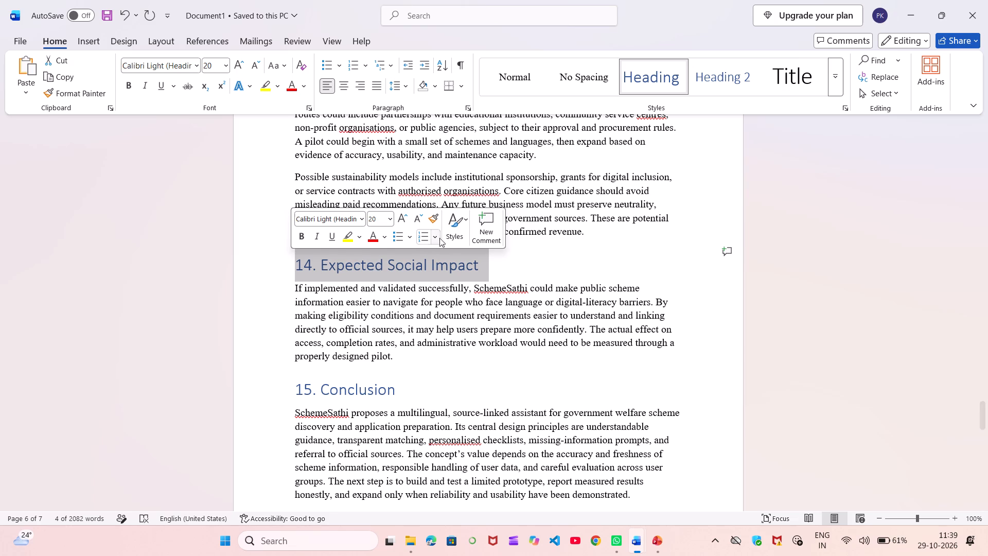
double_click(420, 221)
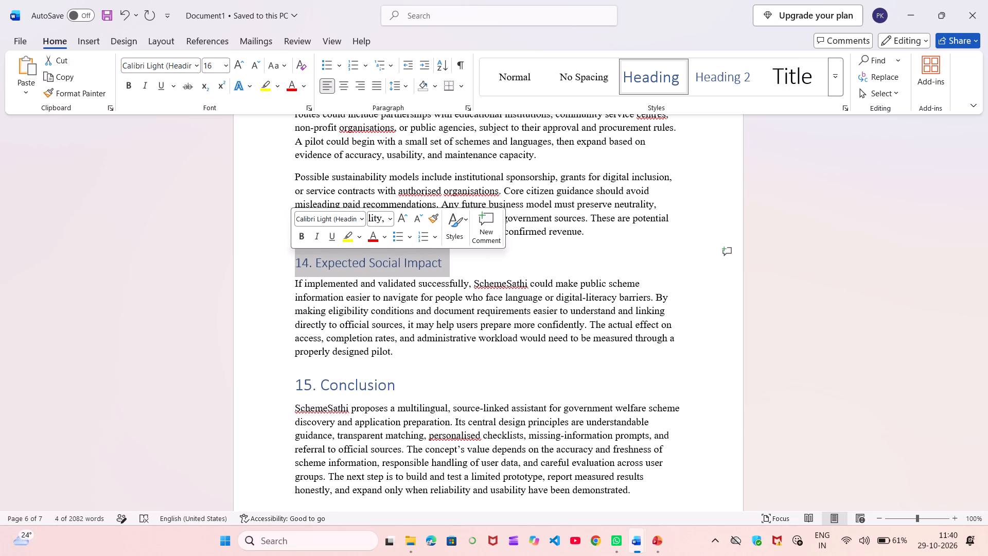
click(415, 224)
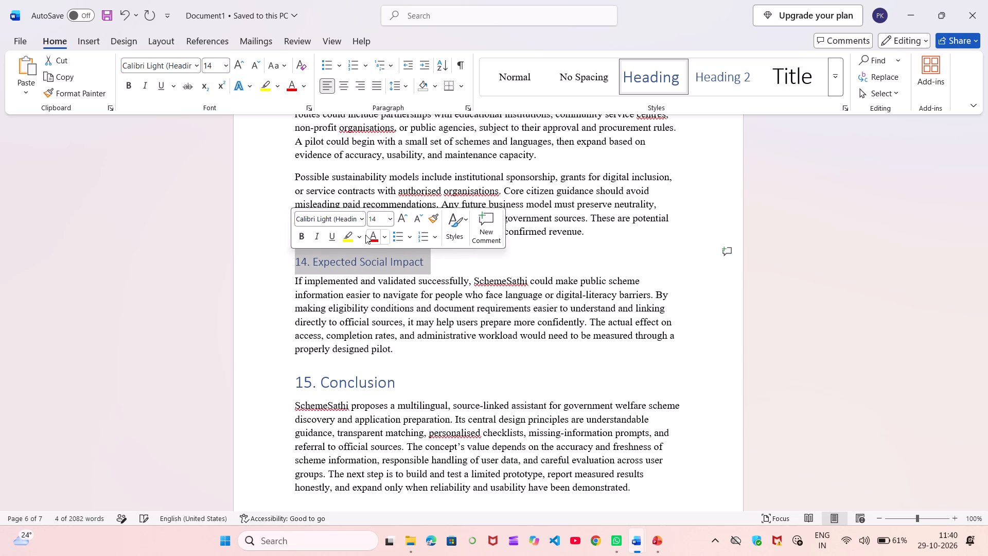
click(305, 241)
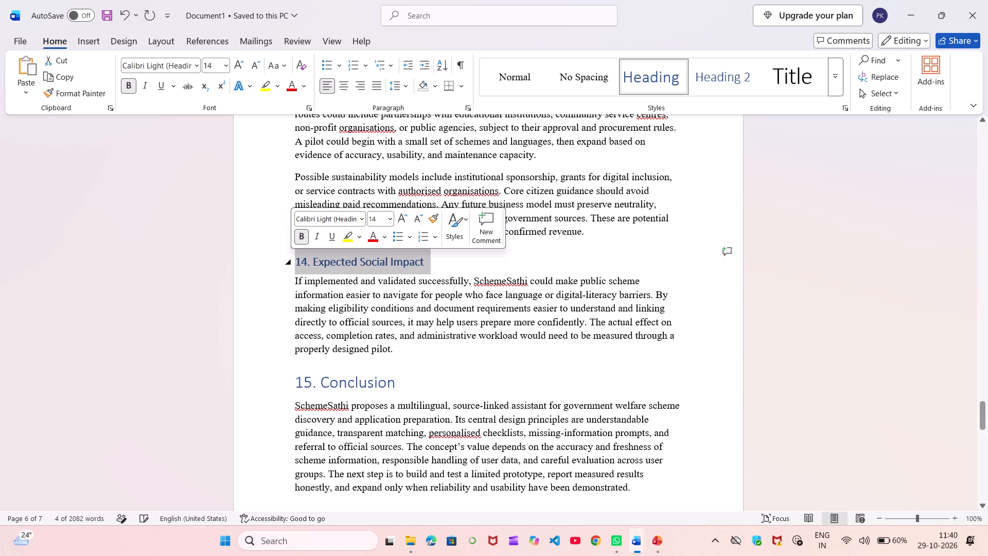
Make the "15. Conclusion" heading bold and reduce it to 16 pt.
click(416, 385)
drag(416, 385, 403, 387)
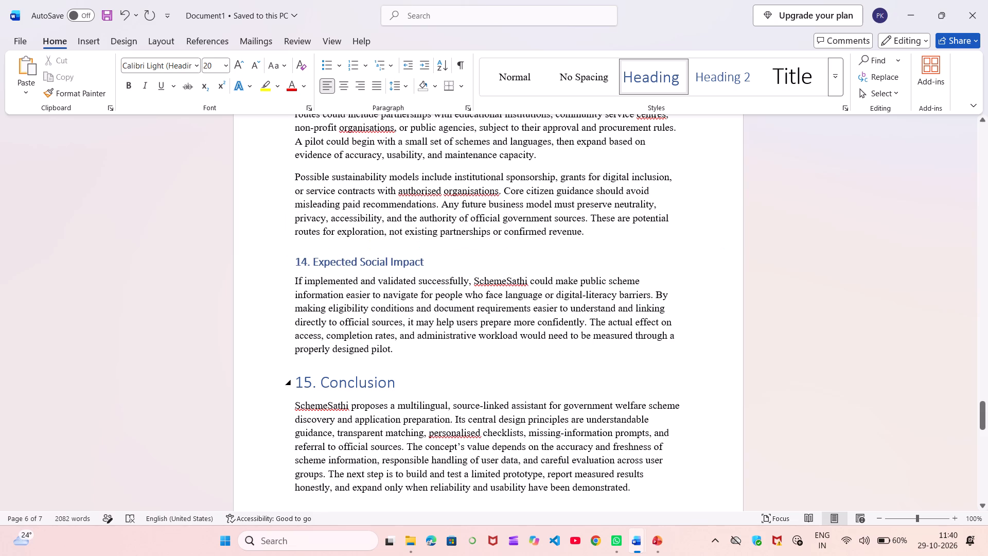
drag(403, 387, 287, 376)
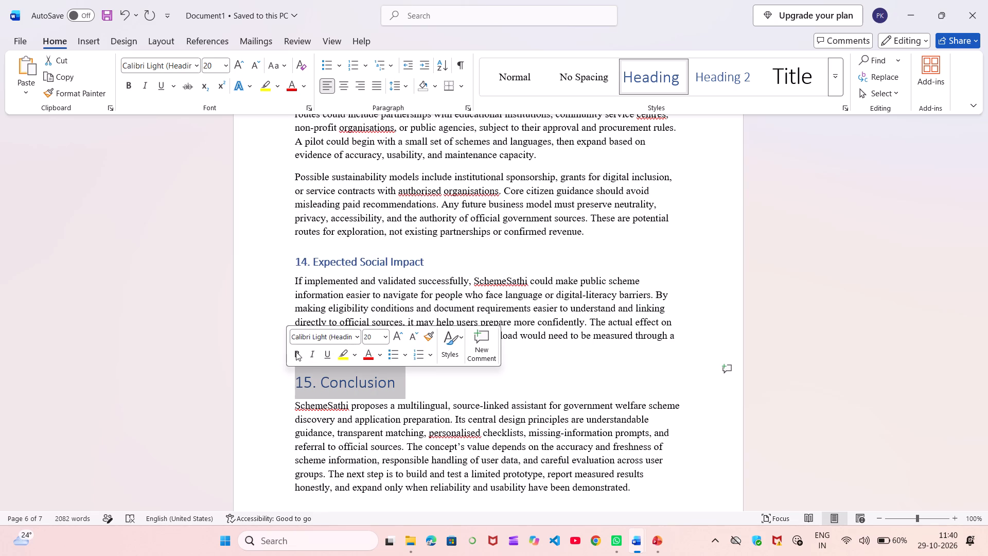
click(296, 352)
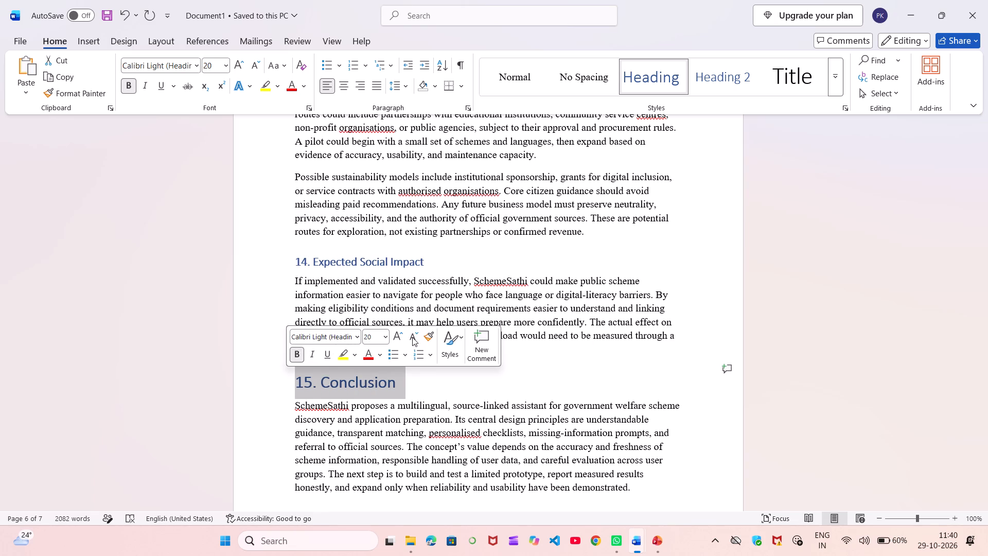
double_click(412, 337)
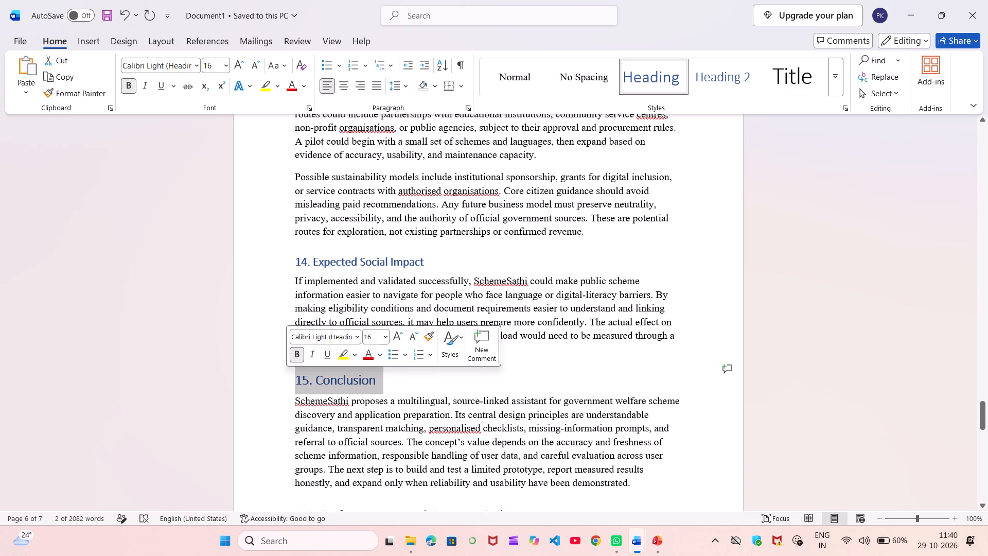
click(421, 387)
Reduce the "16. References and Source Policy" heading to 14 pt and make it bold.
scroll(421, 387, down, 2)
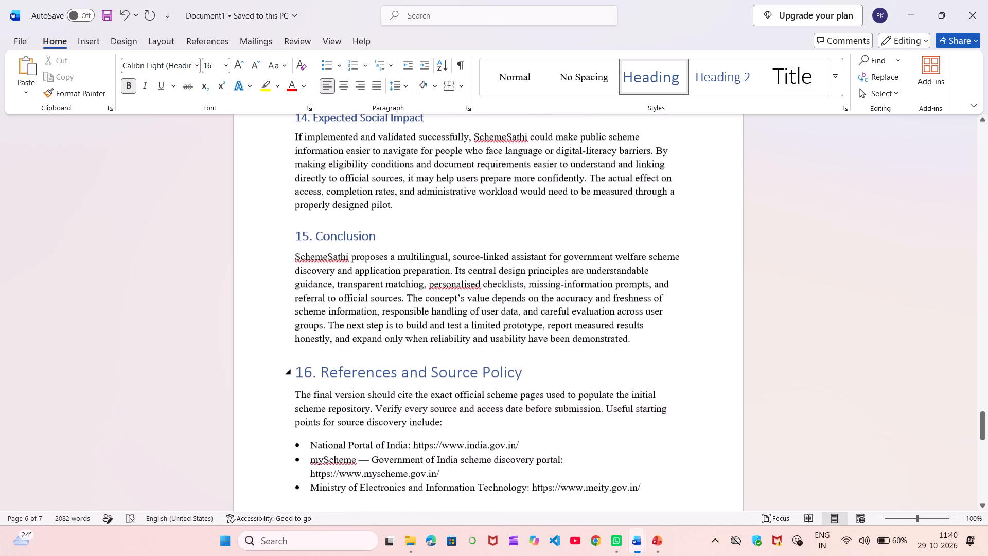
scroll(421, 387, down, 1)
drag(524, 335, 282, 345)
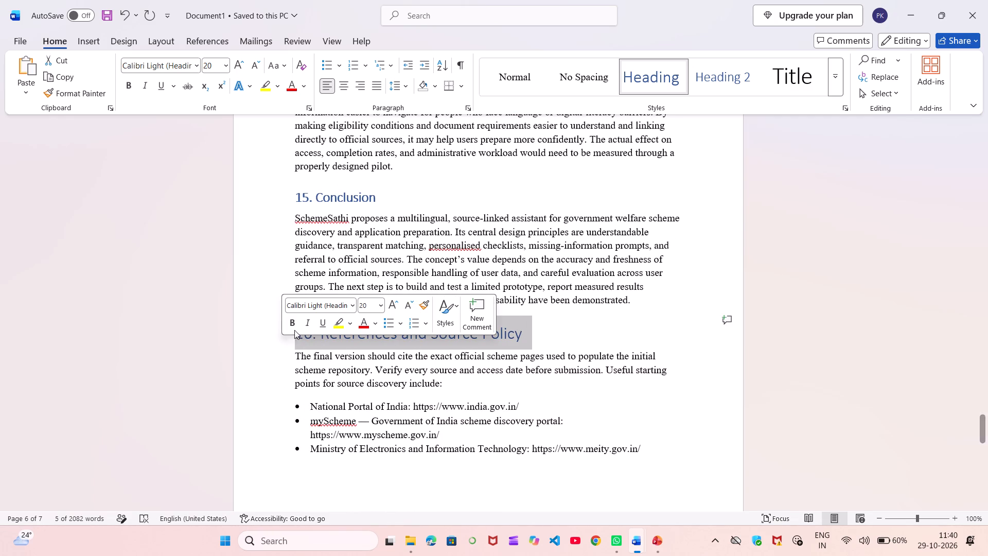
double_click(406, 303)
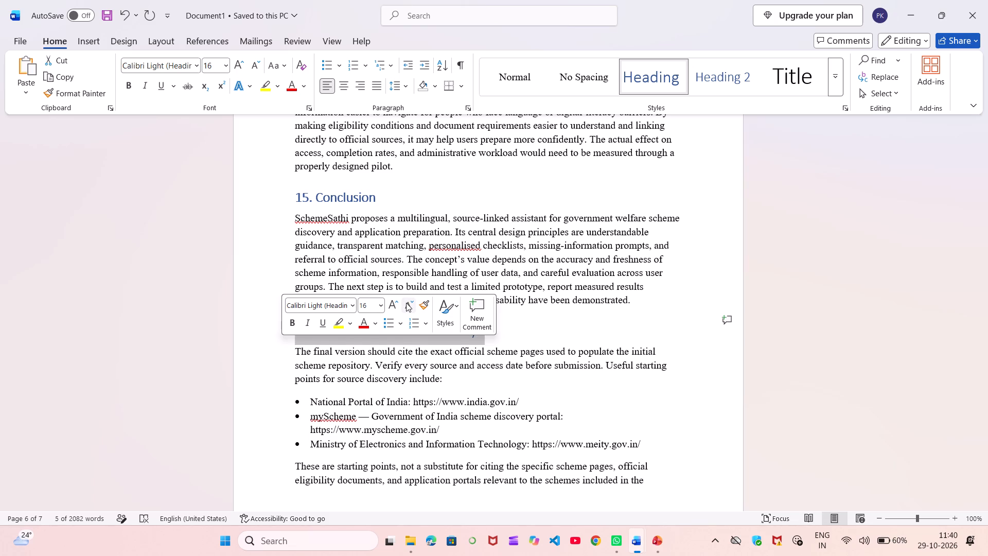
click(406, 303)
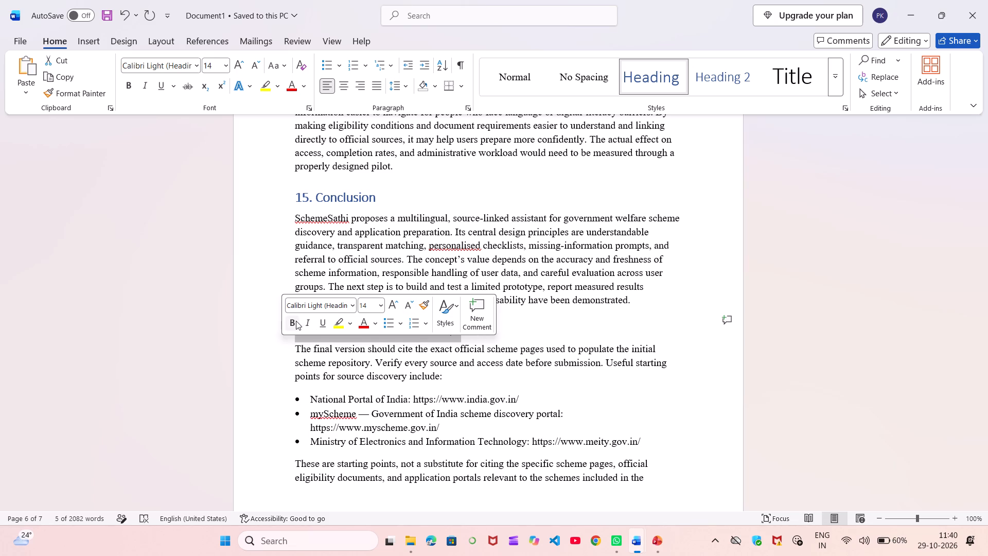
click(296, 321)
click(547, 326)
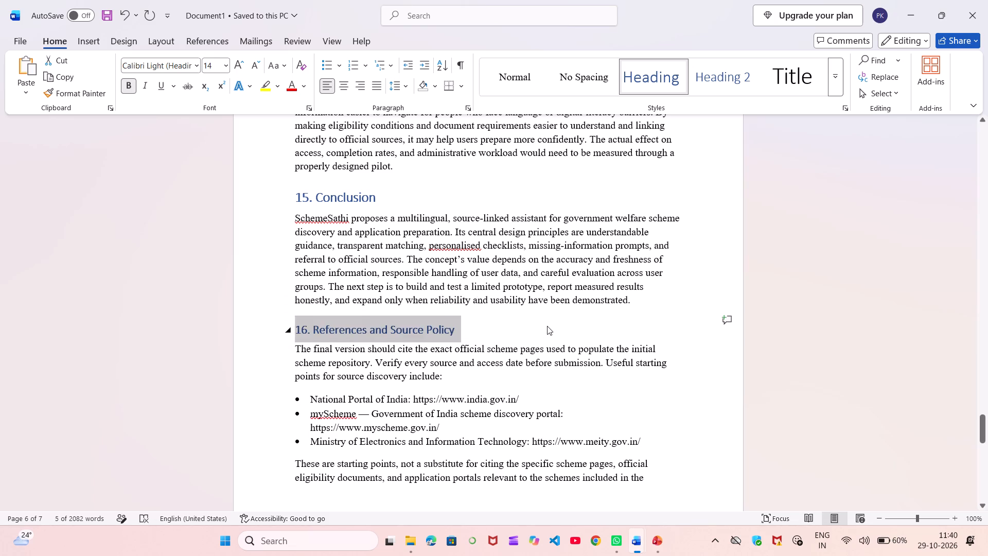
Make the "Team Members and Proposed Contributions" heading bold and reduce it to 14 pt.
scroll(507, 381, down, 4)
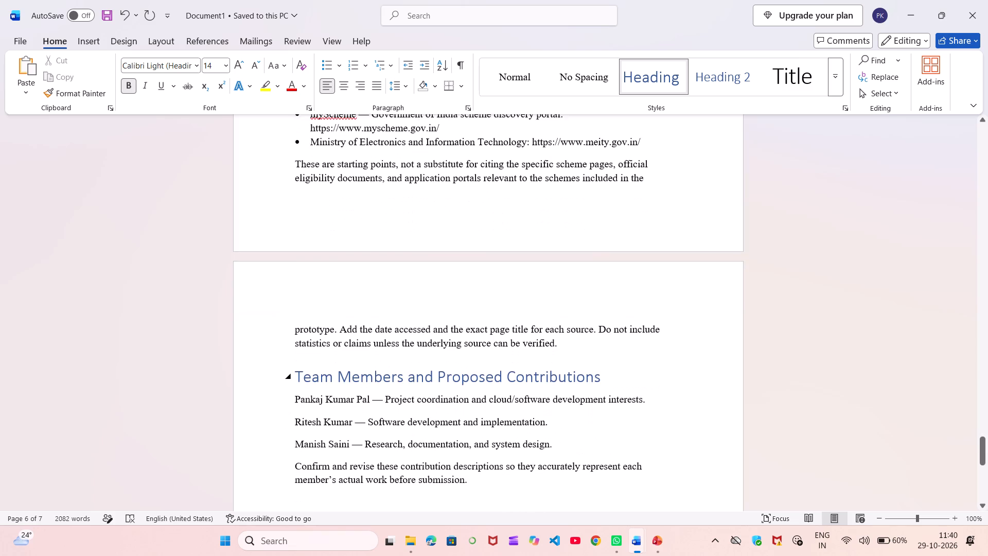
scroll(507, 381, down, 1)
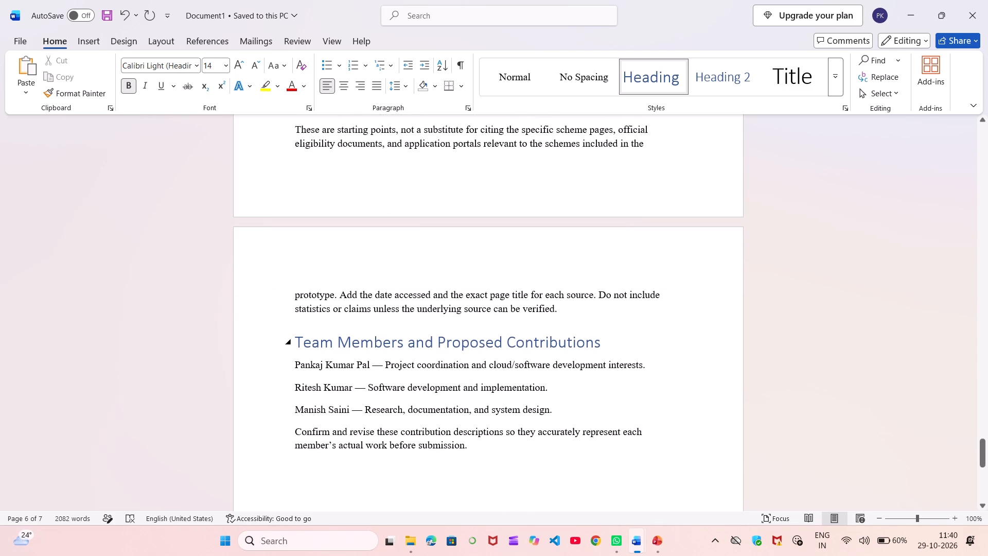
drag(610, 341, 290, 337)
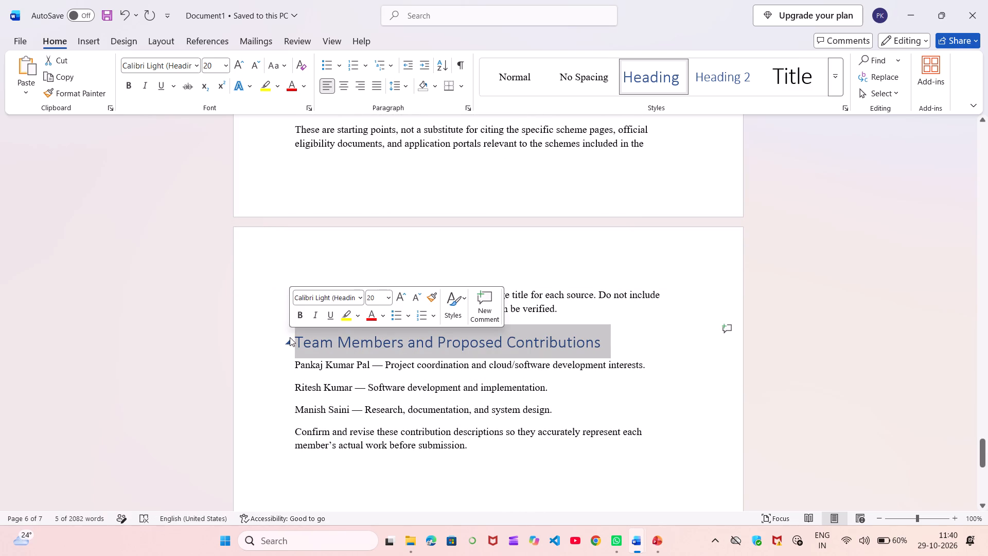
click(300, 317)
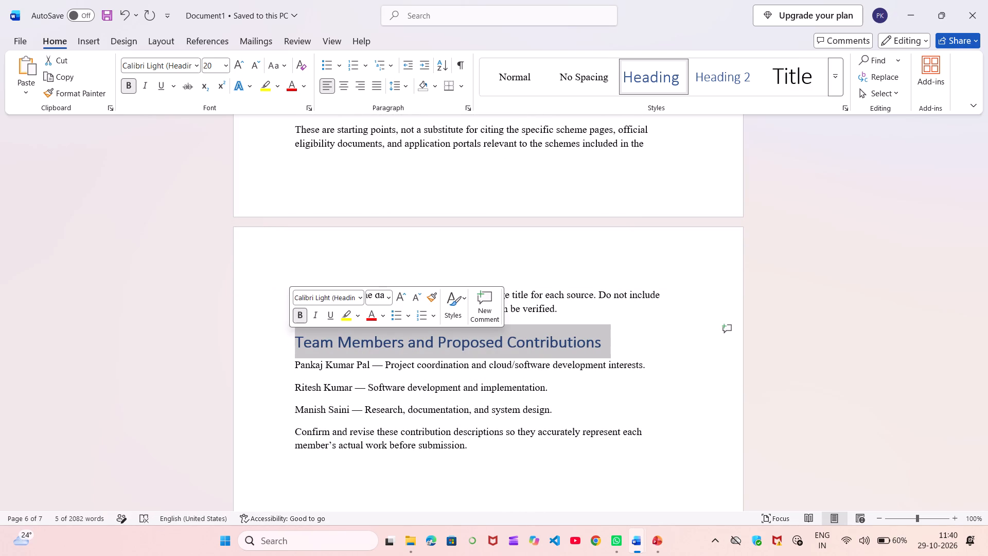
click(408, 298)
drag(408, 298, 412, 298)
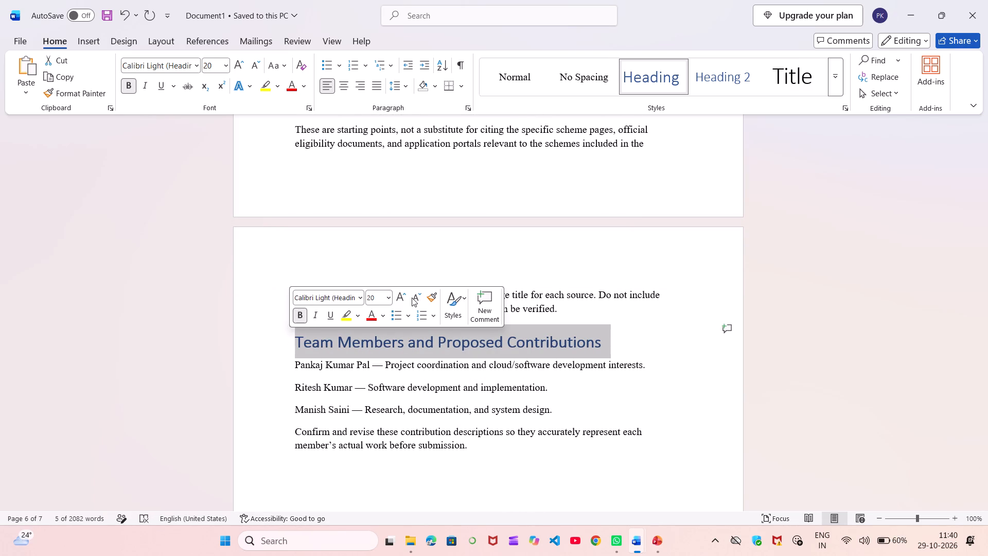
drag(412, 298, 416, 298)
triple_click(416, 298)
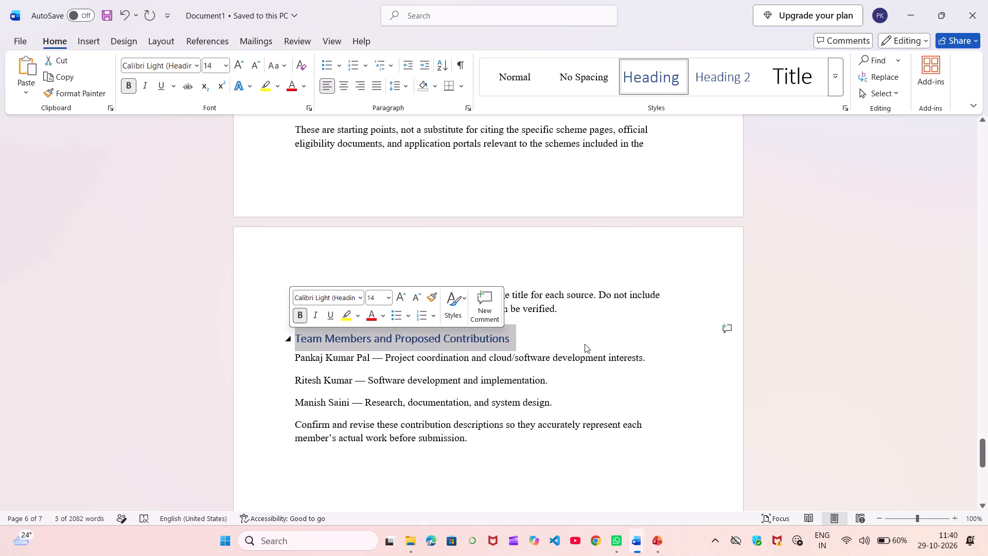
click(614, 390)
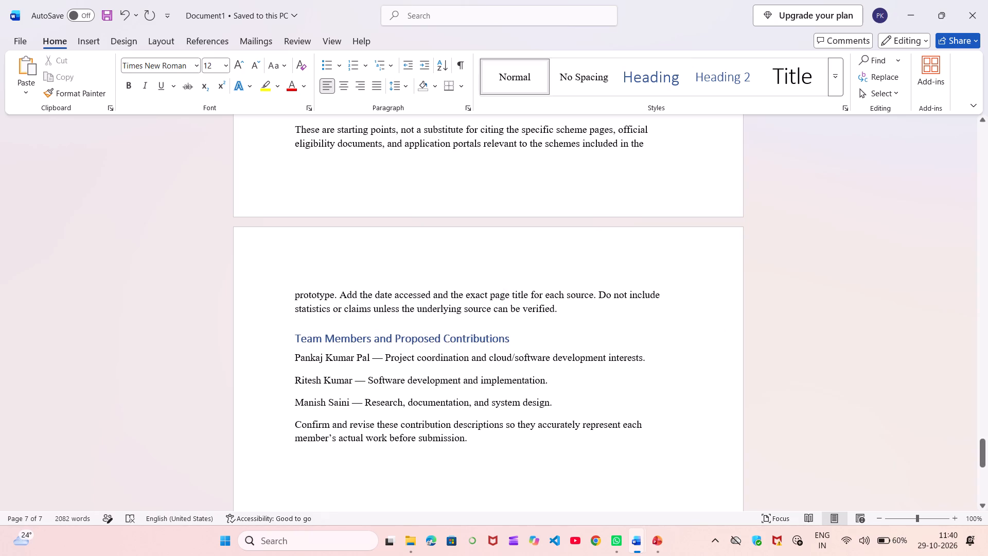
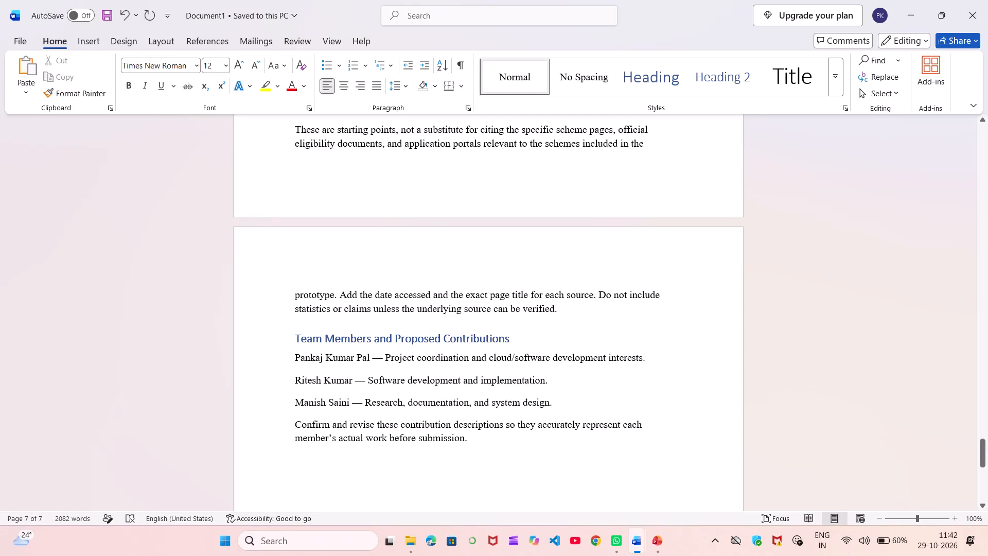
Copy the "Team Members and Proposed Contributions" heading together with the three team member contribution lines below it.
drag(297, 338, 558, 401)
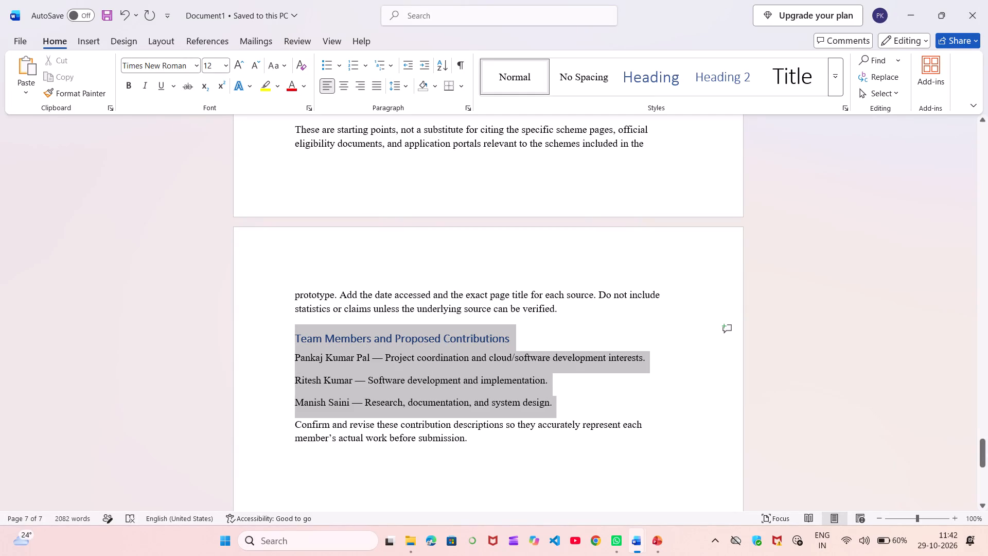
drag(558, 401, 632, 408)
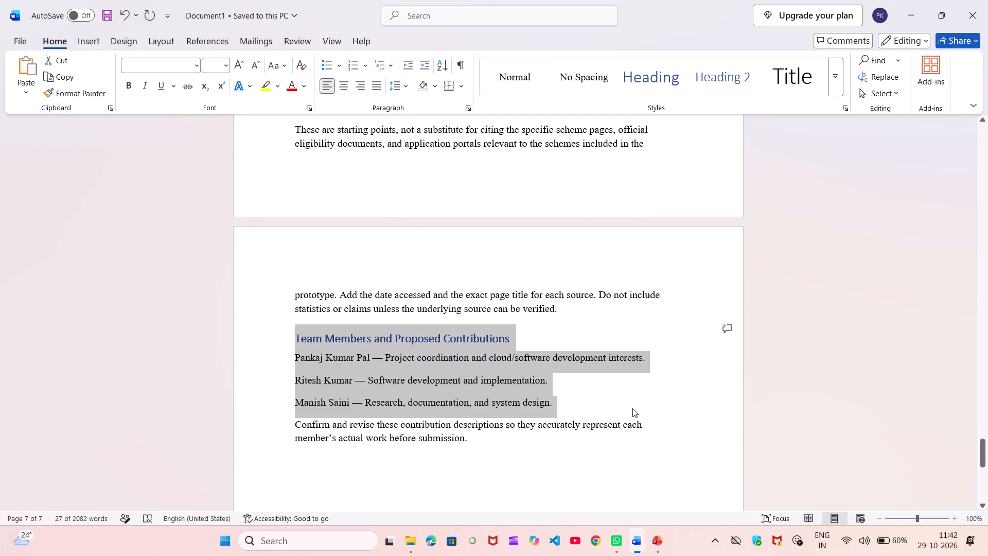
key(ctrl+c)
click(632, 408)
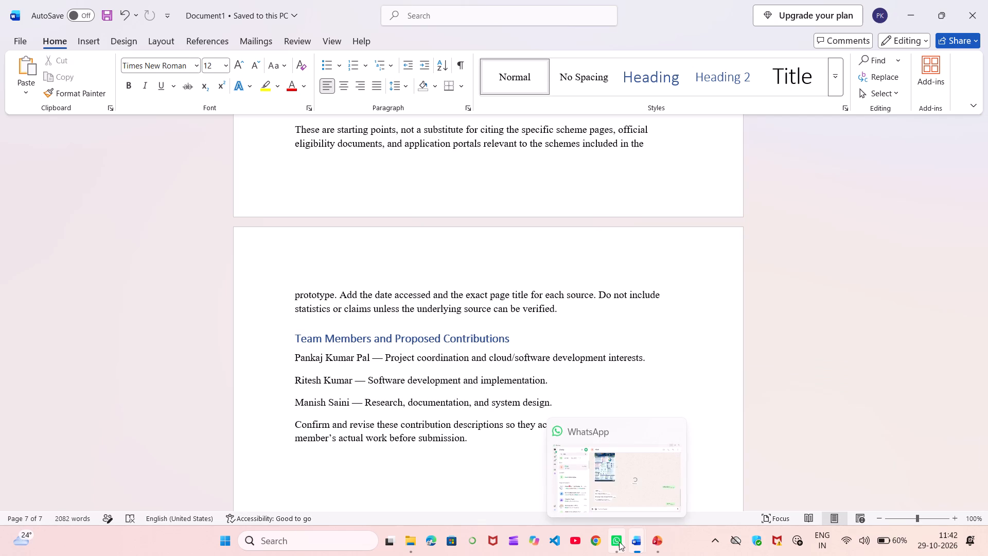
Switch to Google Chrome and search Google for chatgpt.
click(591, 534)
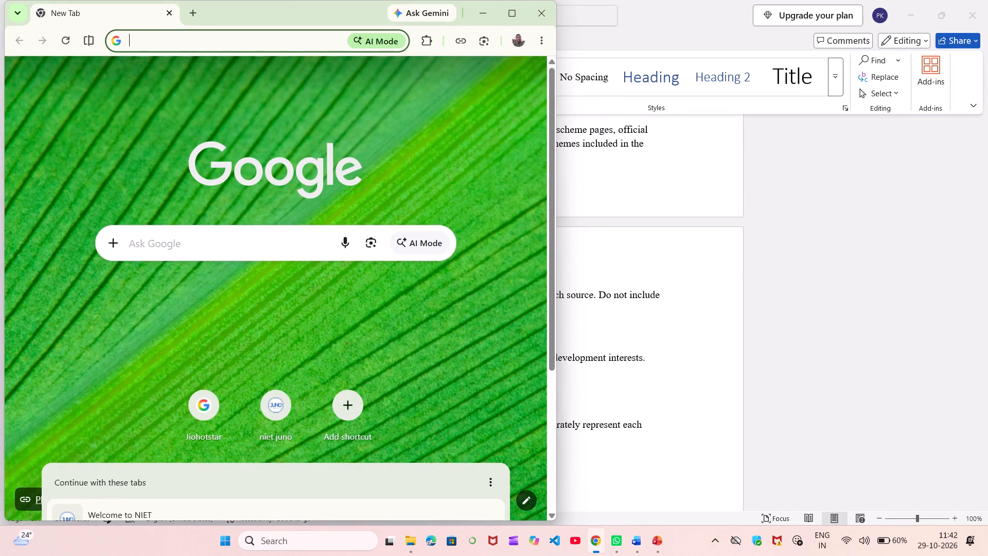
click(220, 240)
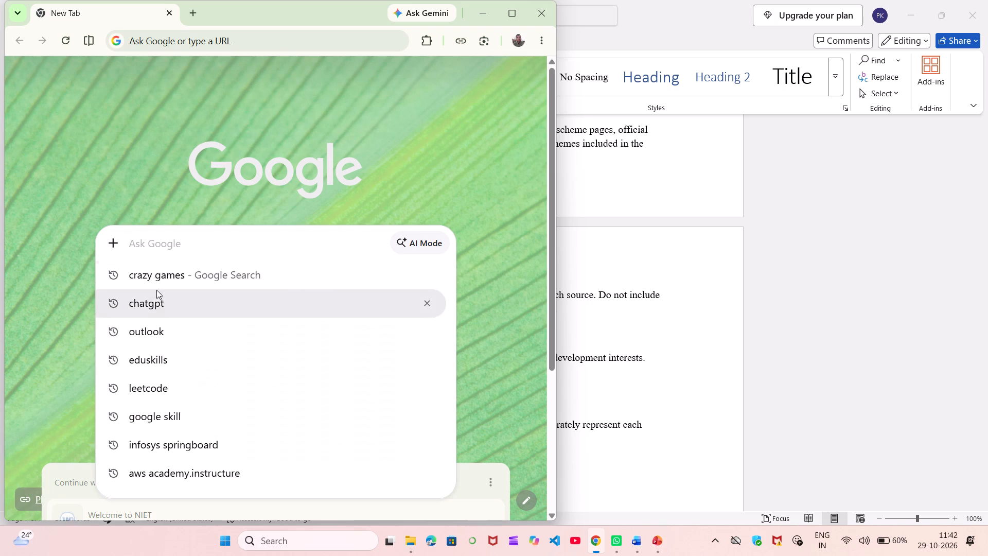
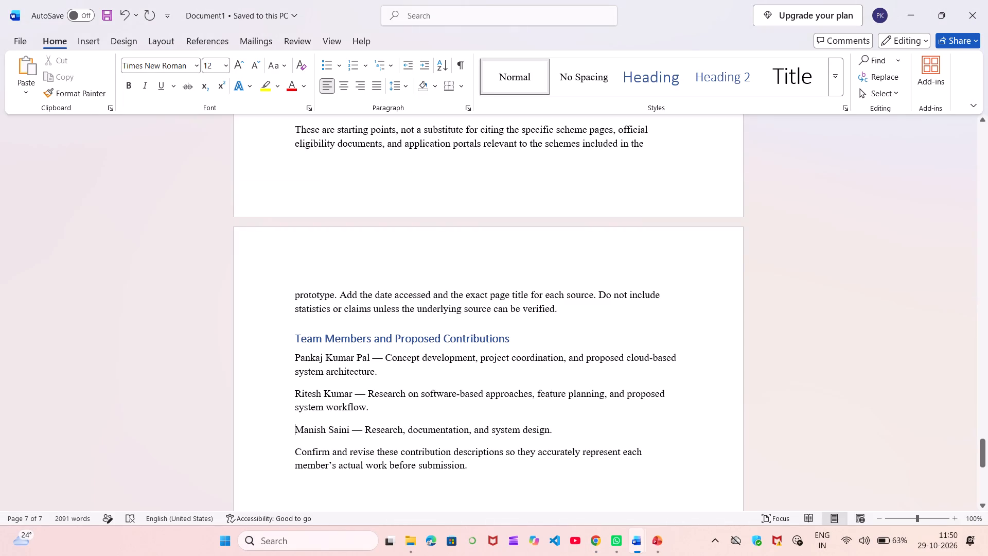
drag(364, 429, 452, 442)
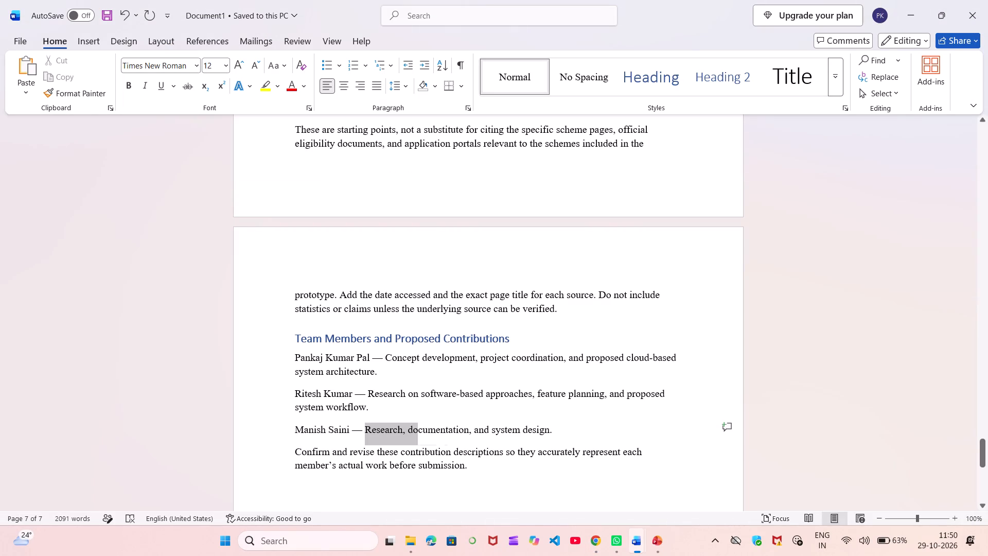
drag(452, 442, 554, 436)
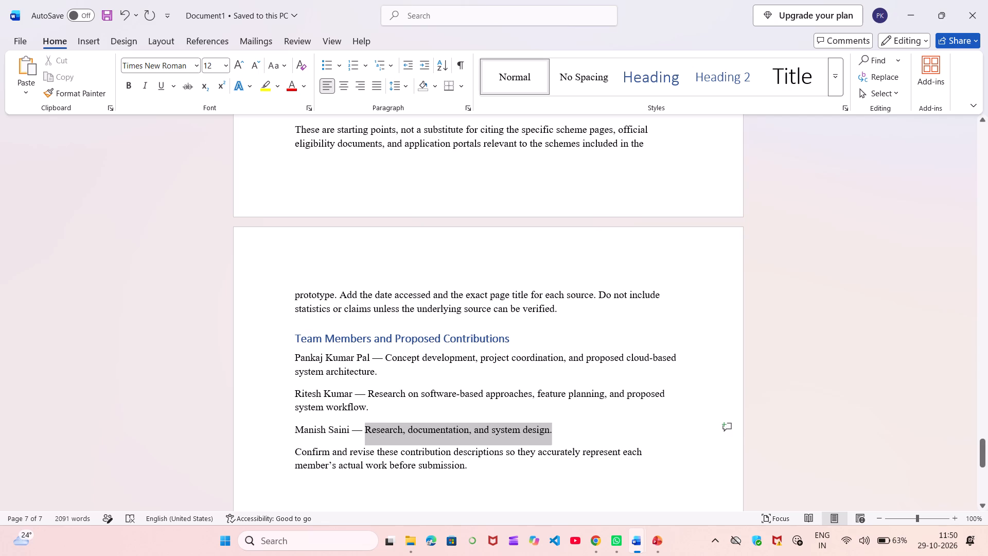
drag(554, 436, 557, 436)
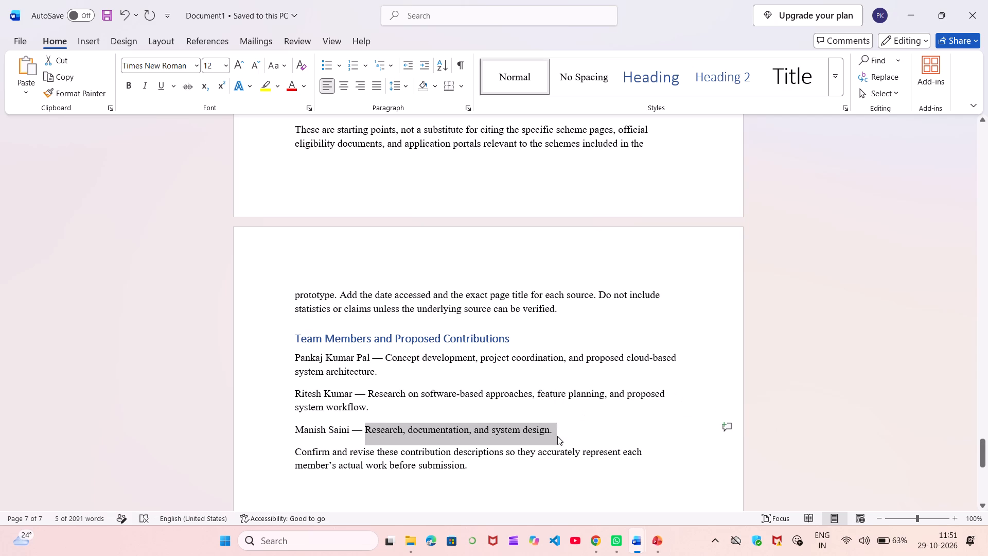
key(ctrl+v)
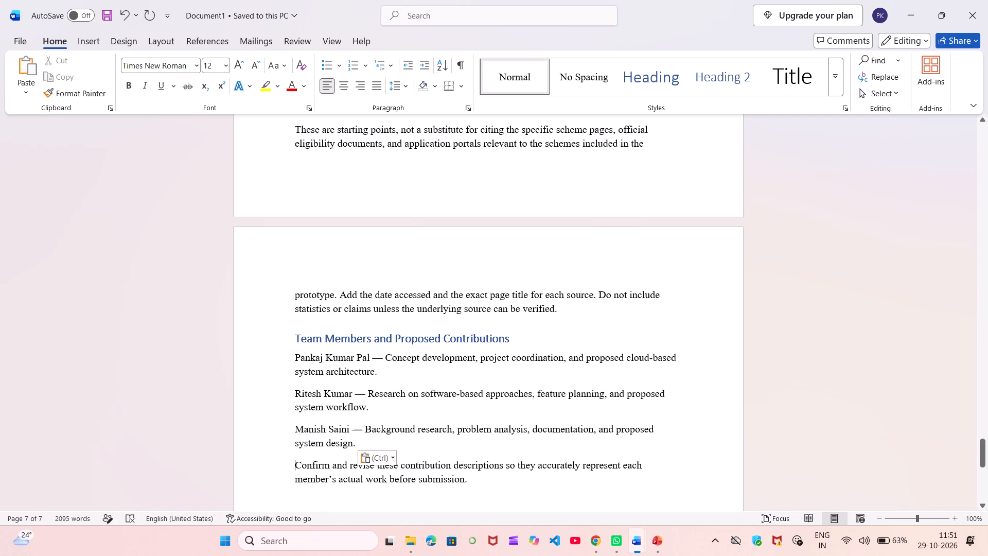
Review the whole document, from the team section on the last page back to the SCHEMESATHI title page.
scroll(477, 445, down, 1)
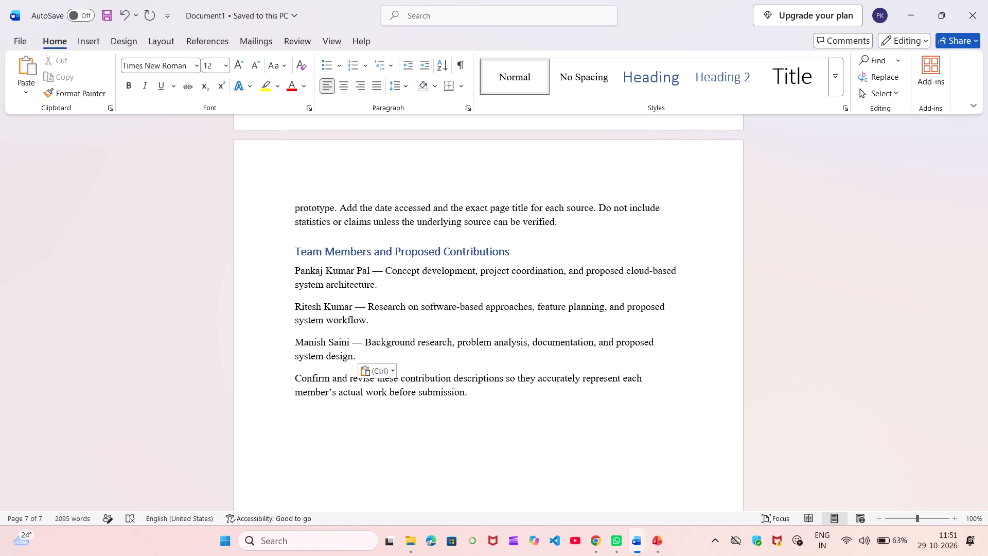
scroll(477, 445, down, 6)
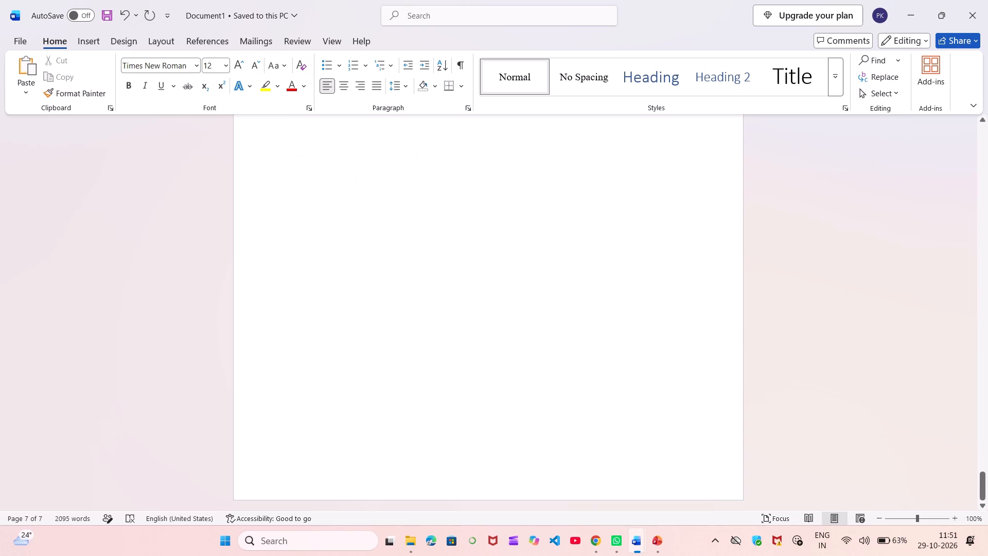
scroll(477, 445, down, 1)
scroll(477, 445, up, 14)
scroll(477, 445, down, 2)
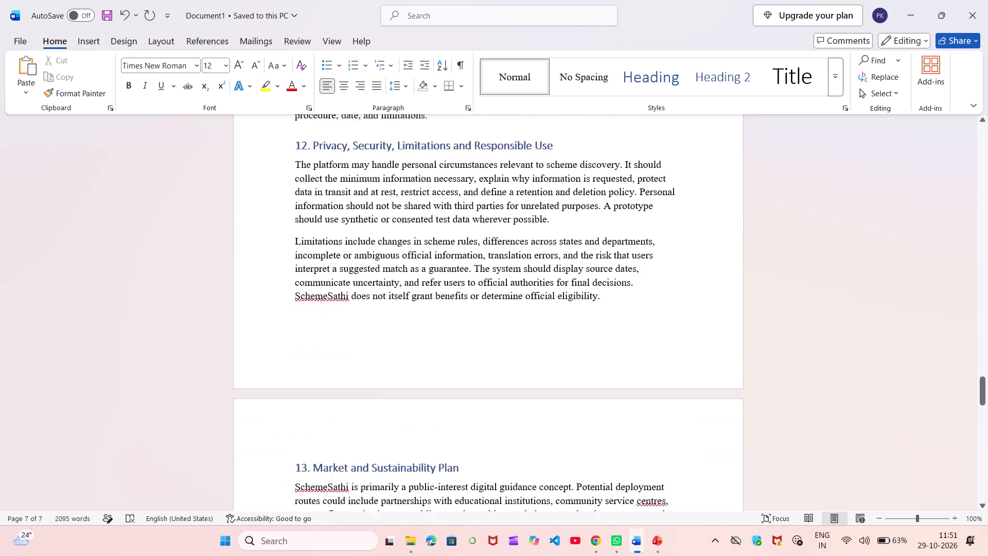
scroll(477, 445, up, 6)
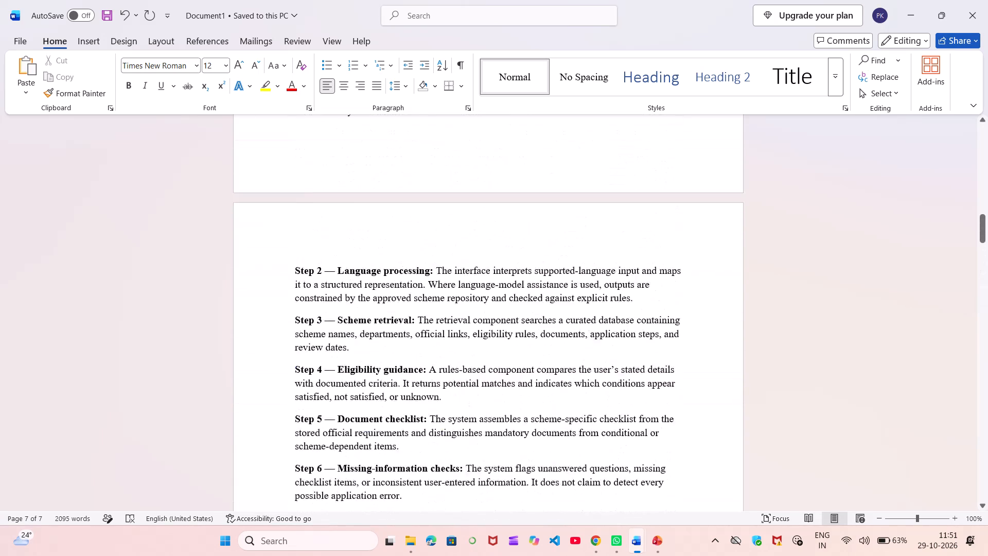
scroll(477, 445, up, 9)
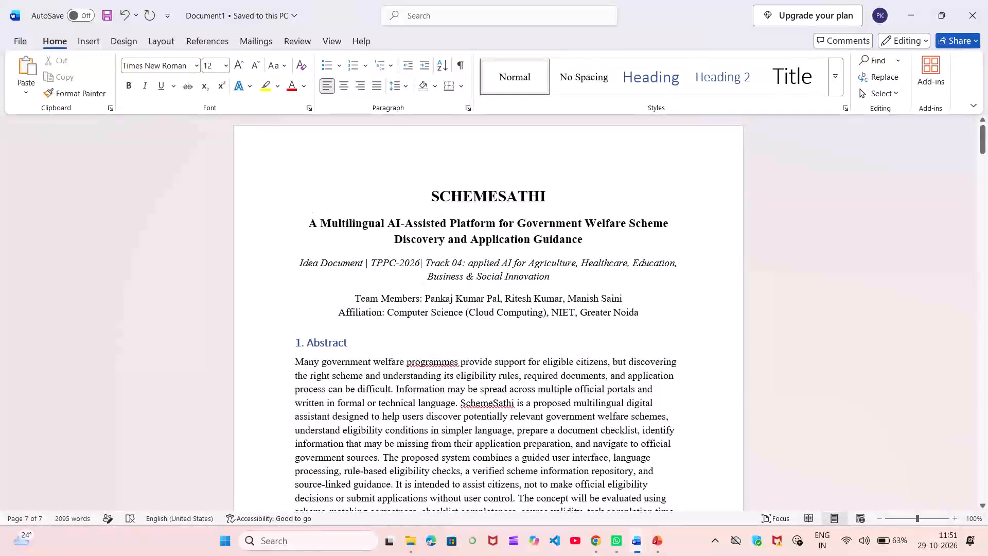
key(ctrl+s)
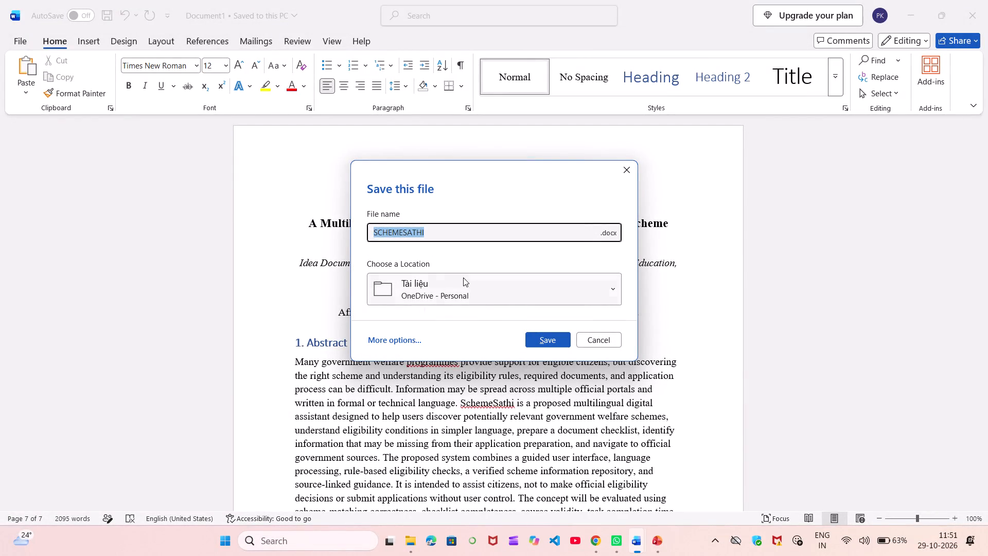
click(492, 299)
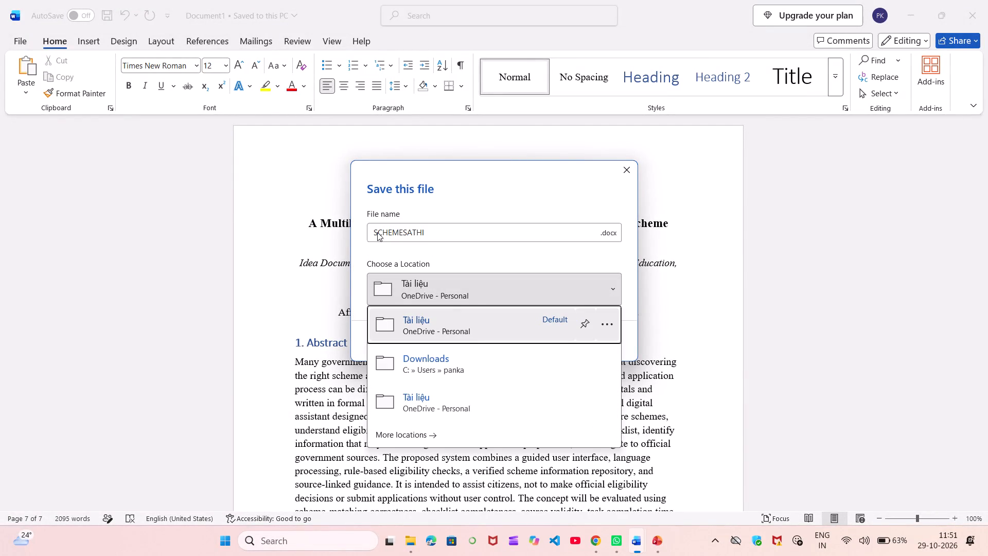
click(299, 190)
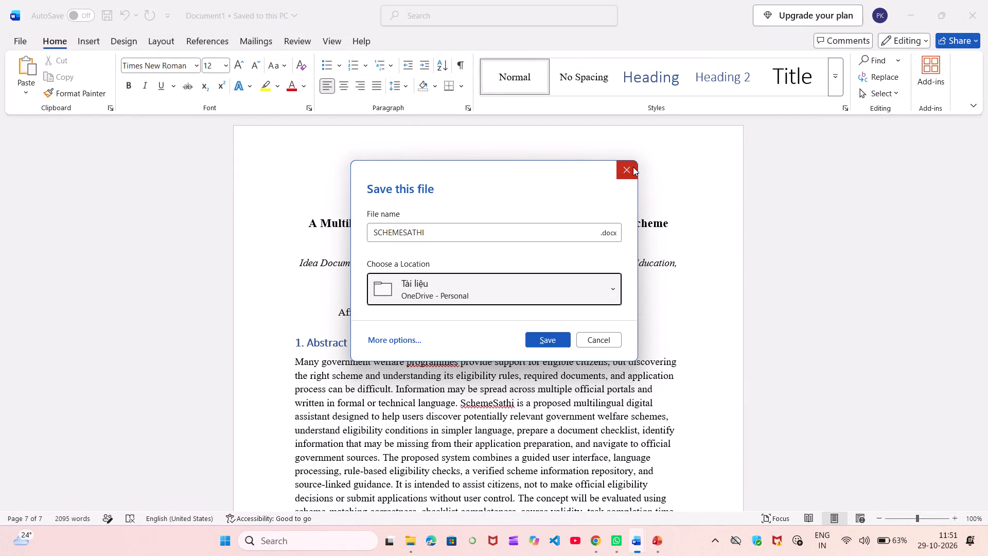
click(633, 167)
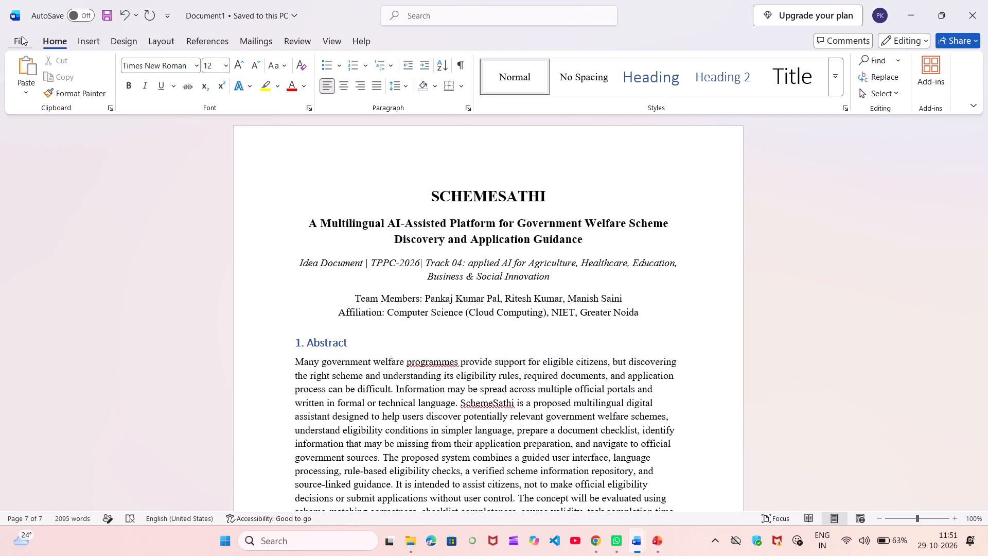
Save the document to the Downloads folder as a Word Document named "SCHEMESATHI IDEA REPORT NIU".
click(20, 36)
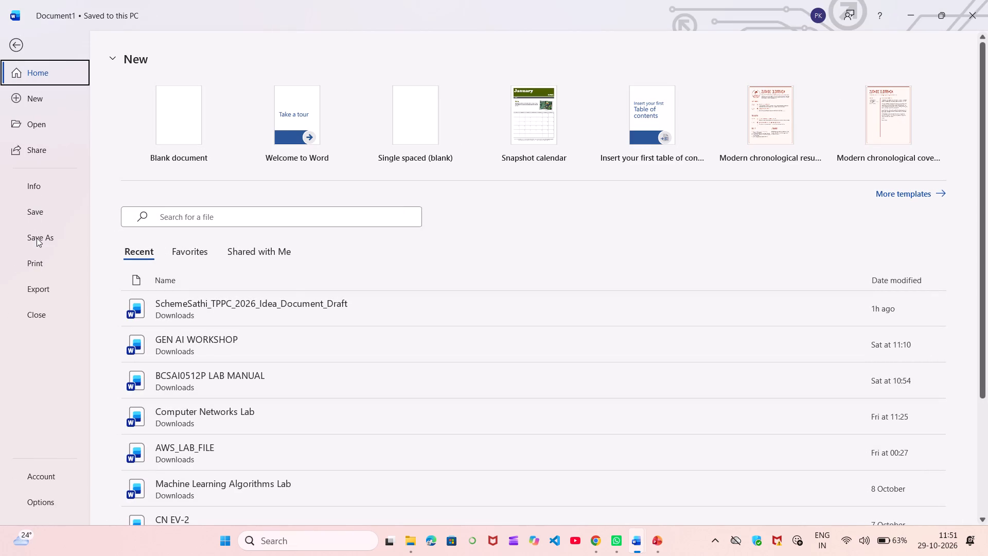
click(37, 238)
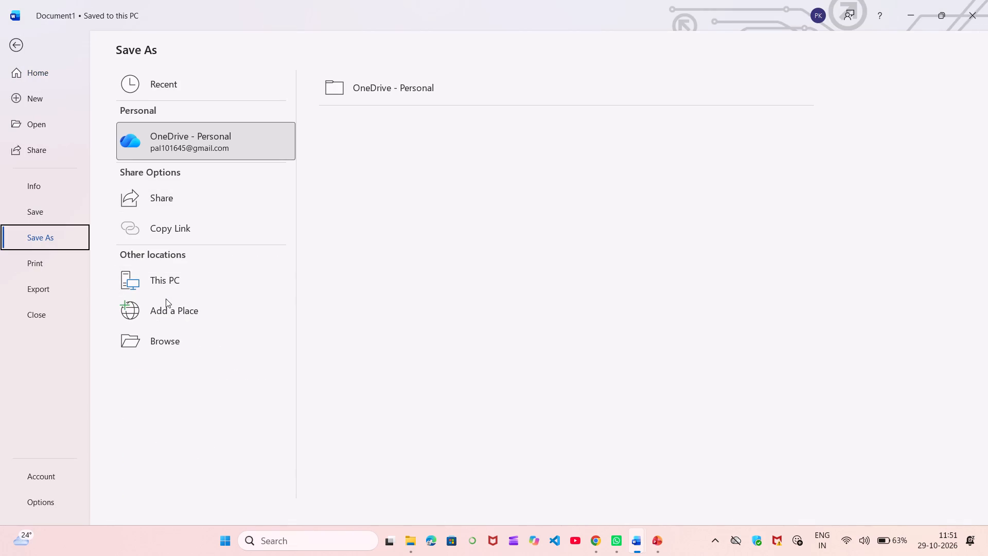
click(173, 283)
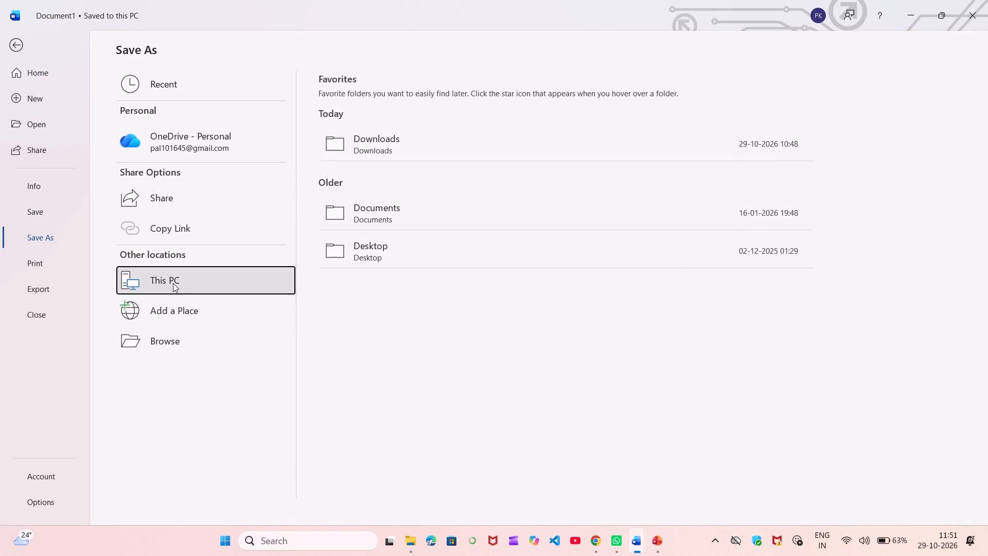
click(360, 140)
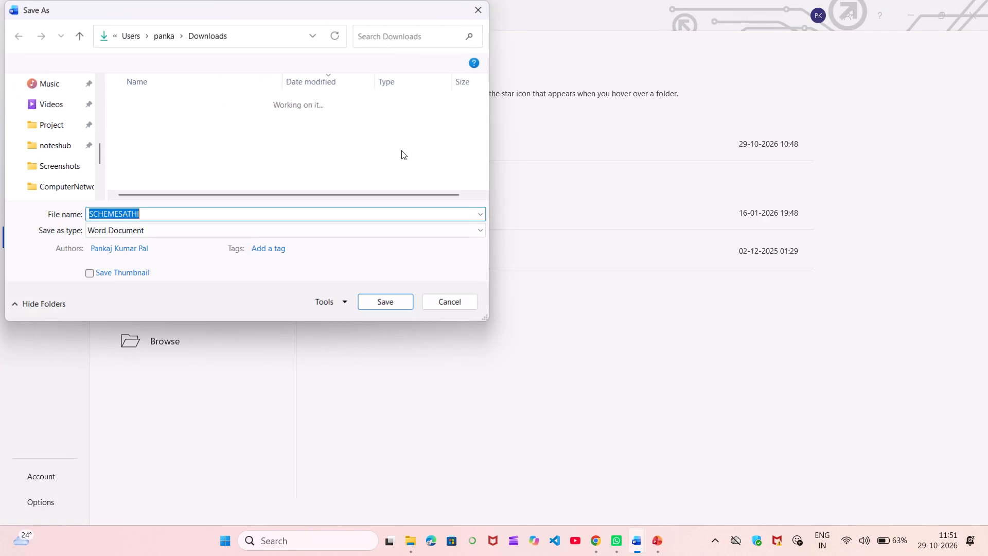
click(235, 215)
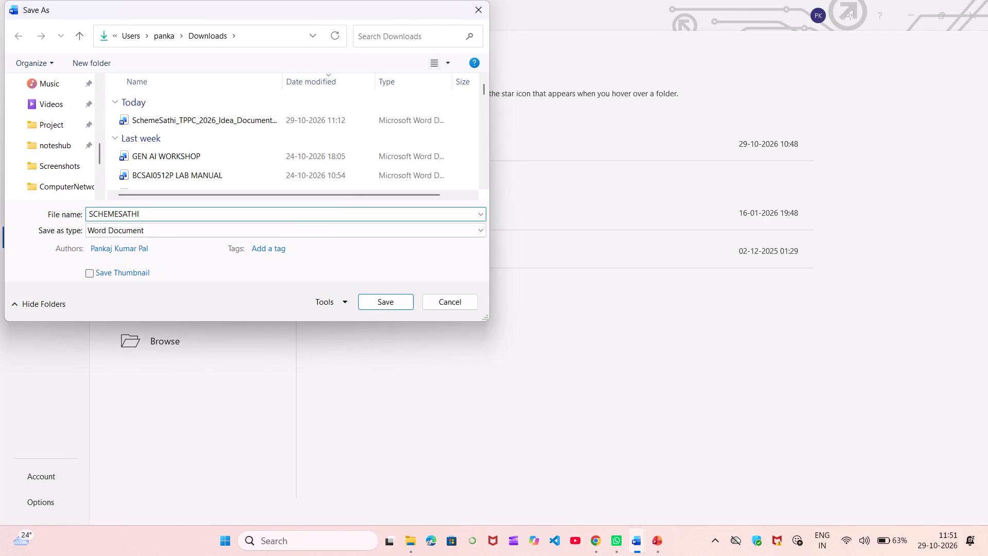
key(space)
key(shift+i)
text(DEA)
key(space)
text(RE)
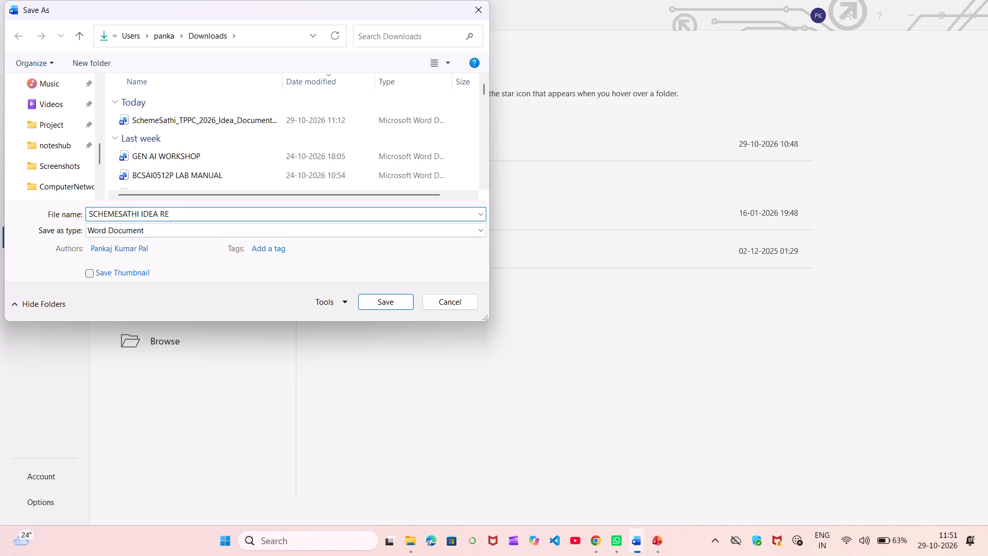
text(PORT)
key(space)
text(NIU)
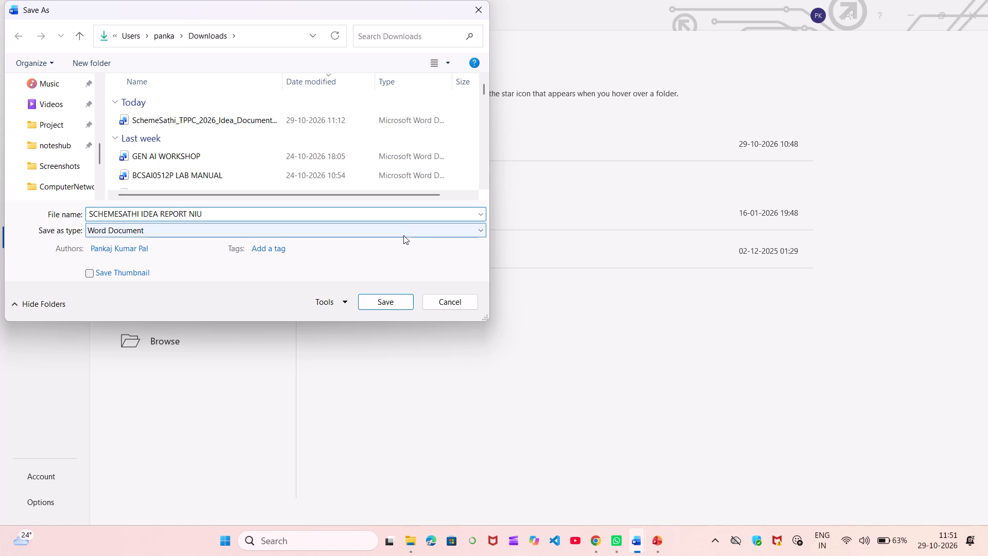
click(387, 298)
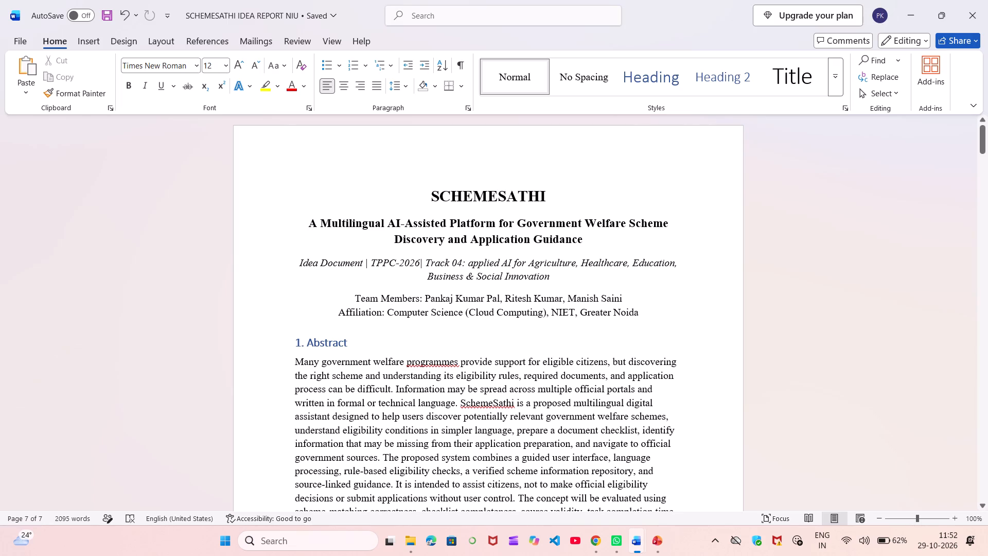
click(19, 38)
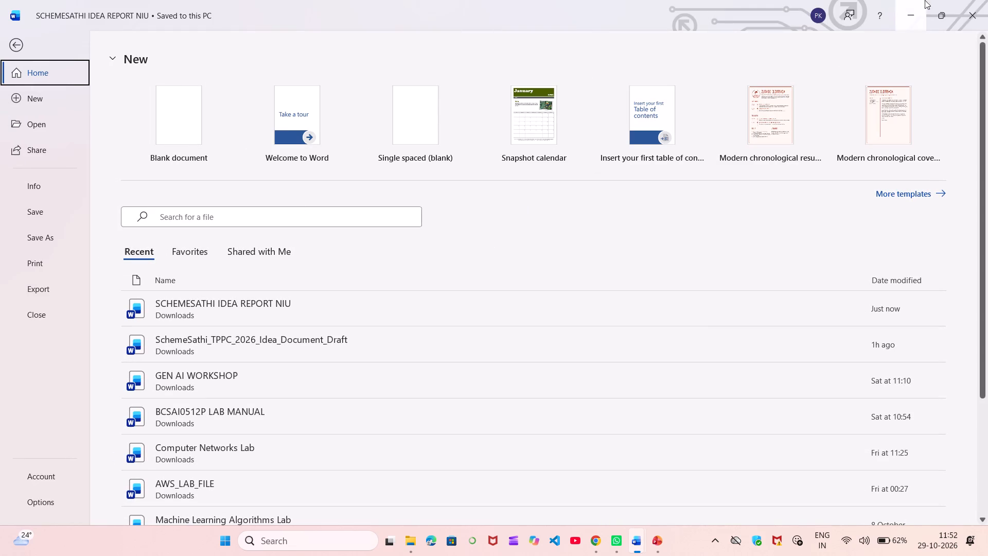
Minimize the saved SCHEMESATHI IDEA REPORT NIU window and the other Word window behind it to clear the desktop.
click(915, 11)
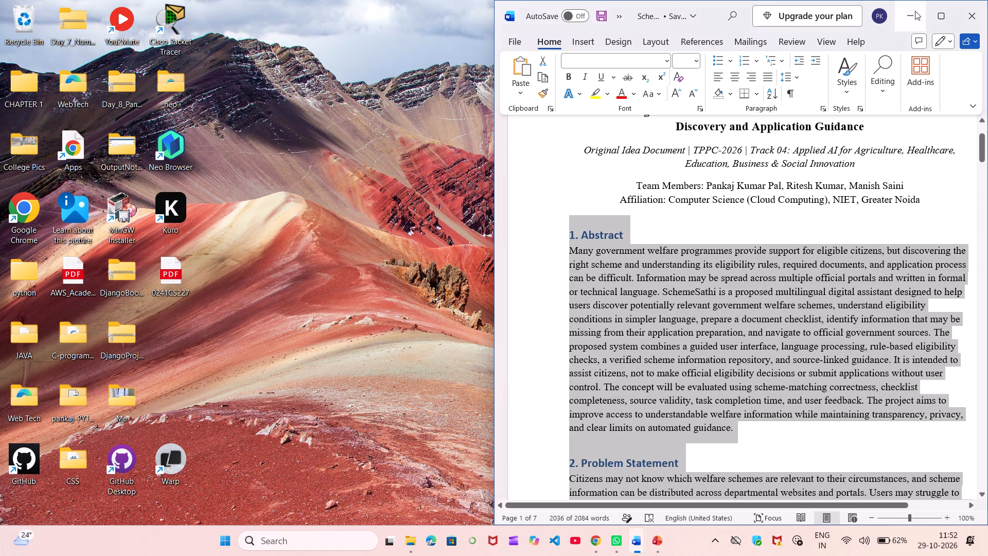
click(913, 14)
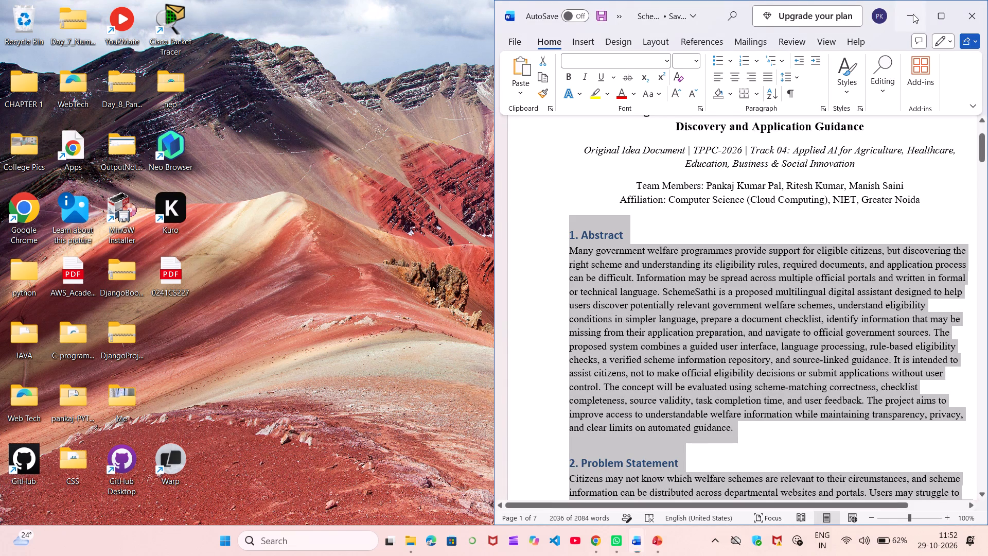
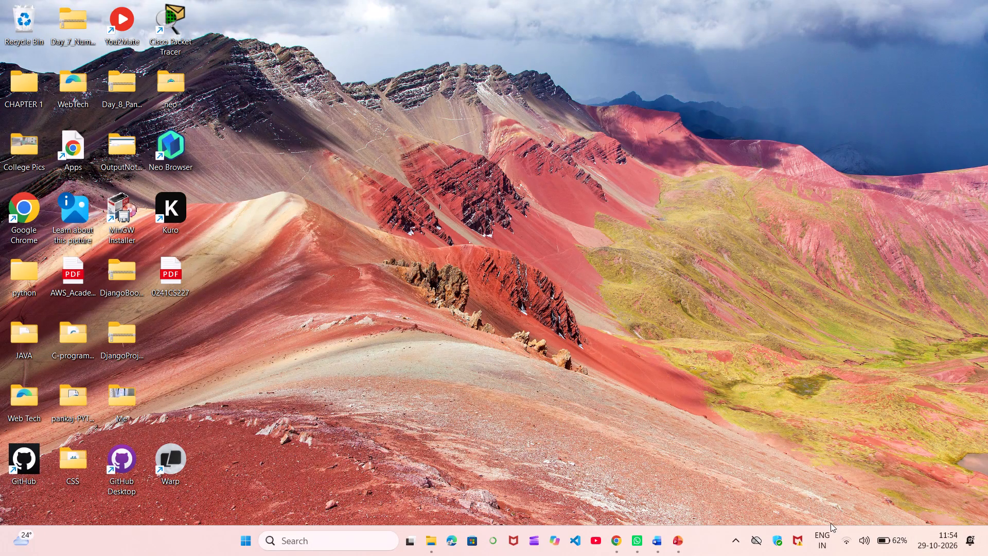
Connect the computer to the NIETWIFI_3rdF Wi-Fi network, keeping automatic connection enabled.
click(852, 543)
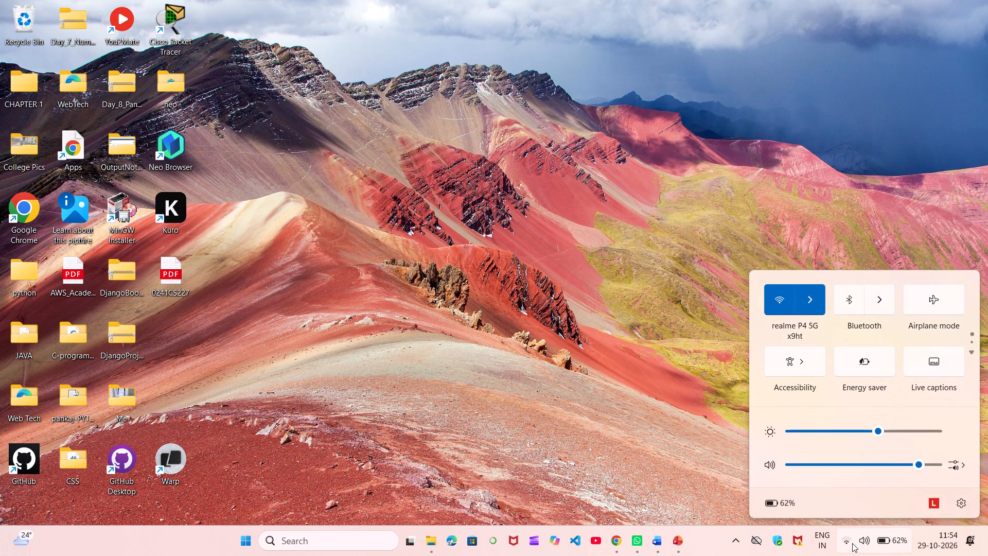
click(818, 306)
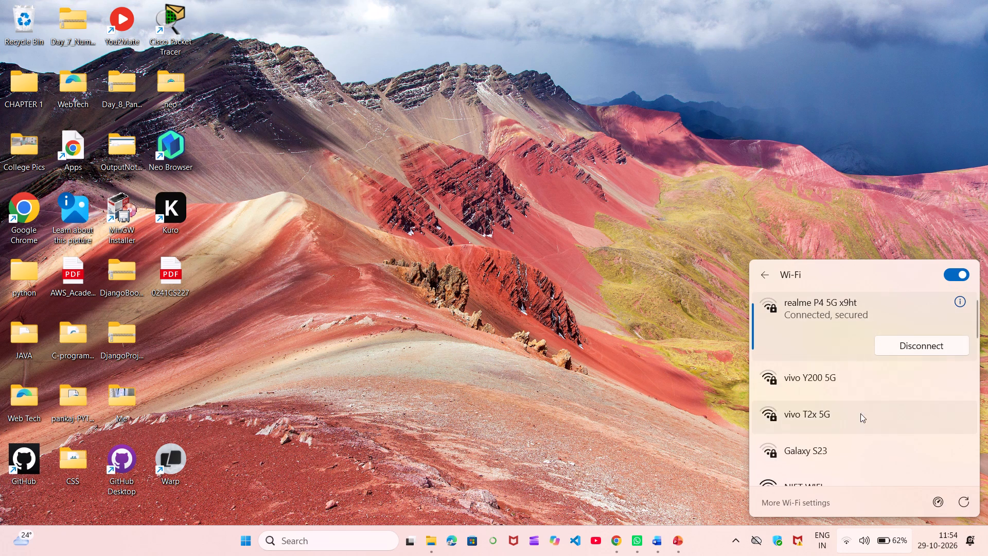
key(Down)
key(Down)
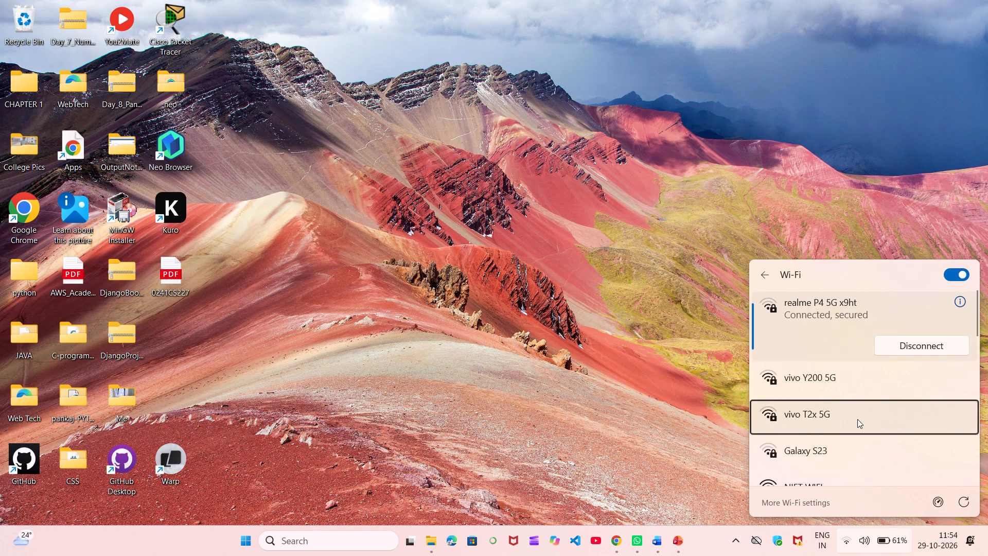
key(Down)
key(Down)
key(Down)
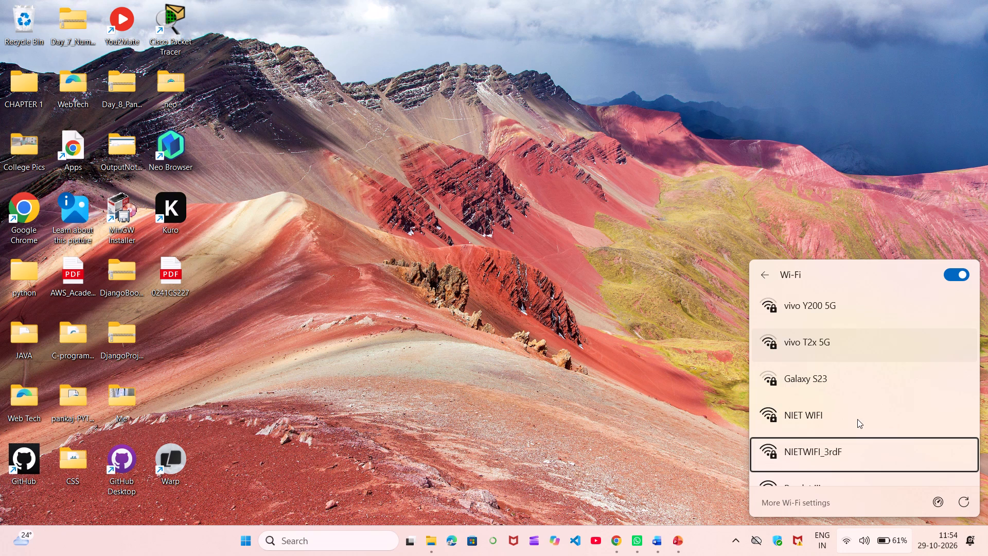
click(839, 465)
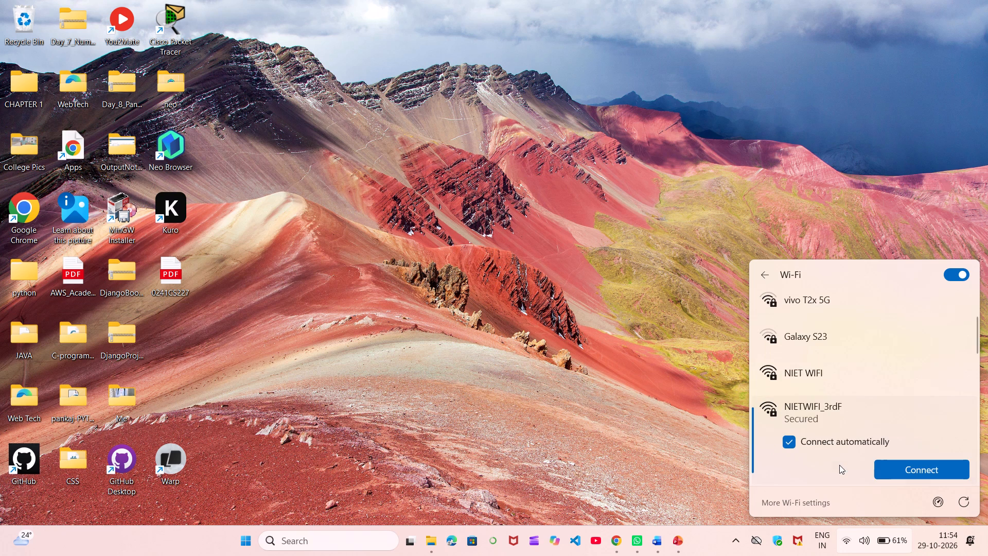
click(938, 473)
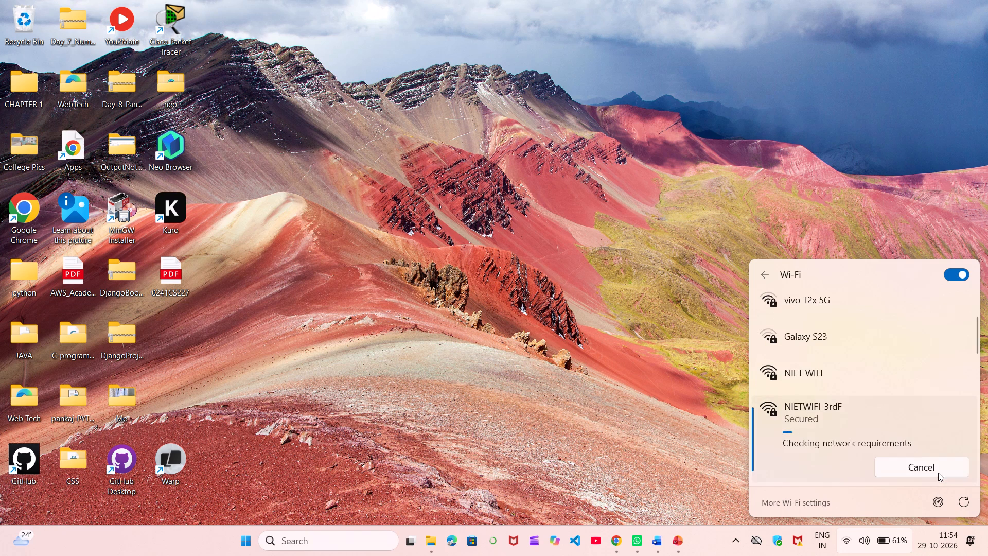
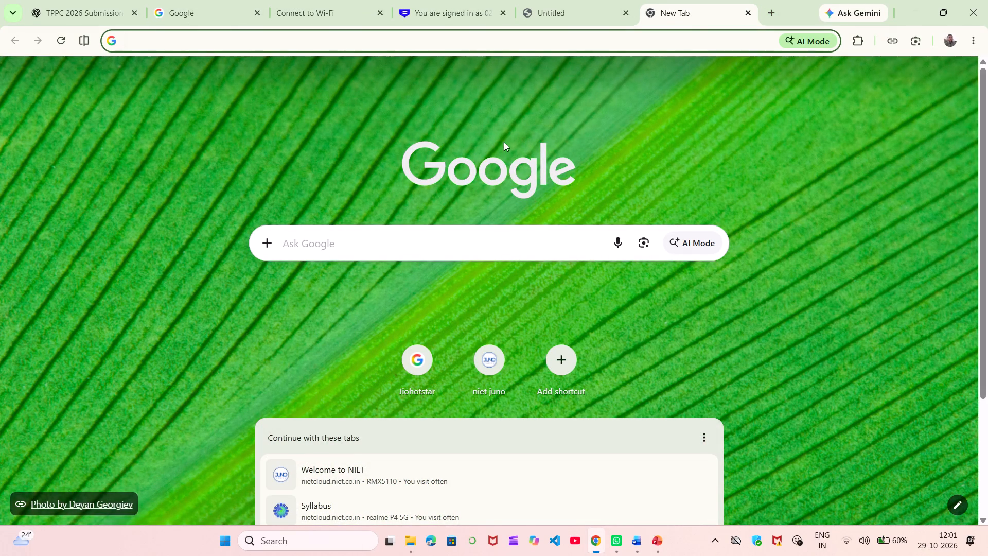
Open the EduSkills internship site, internship.eduskillsfoundation.org, in the new browser tab.
click(289, 252)
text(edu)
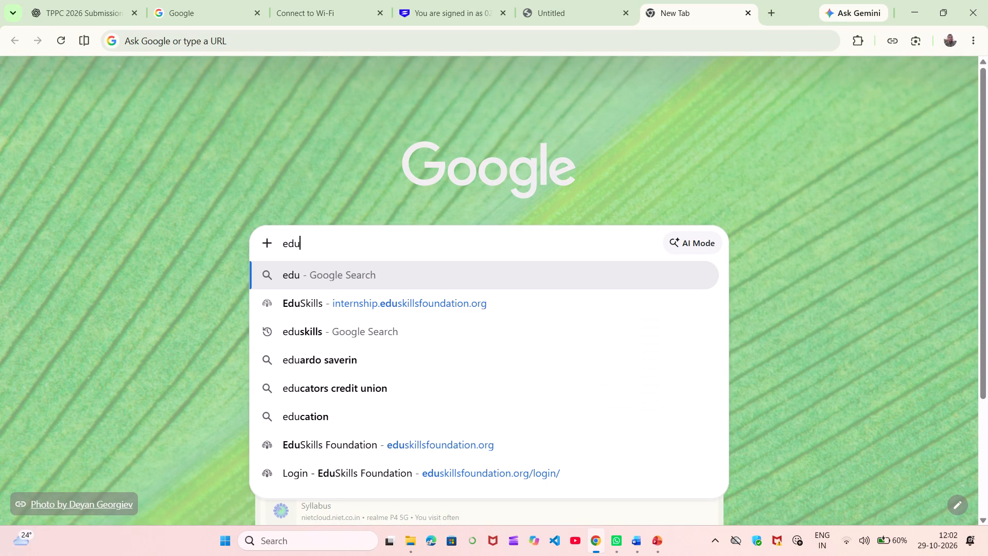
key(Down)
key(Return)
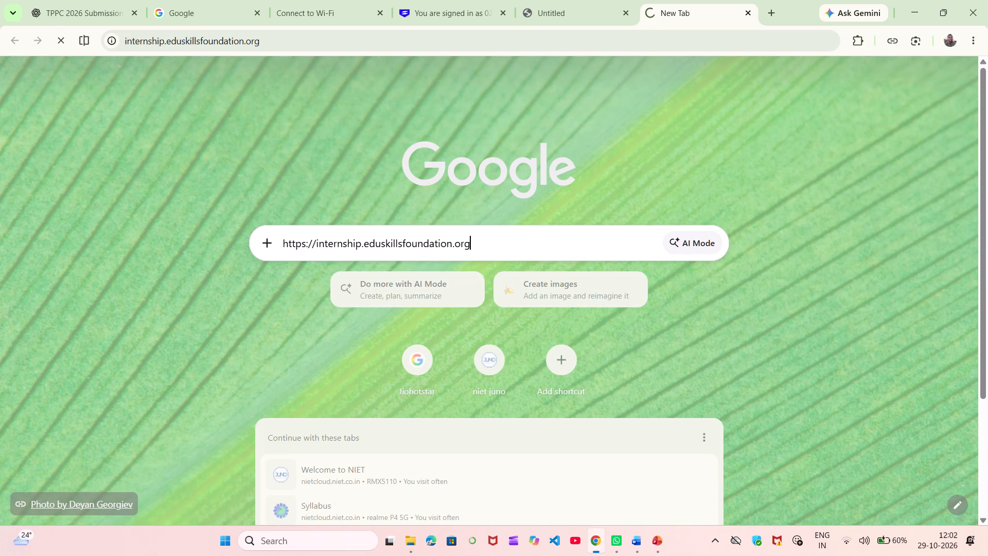
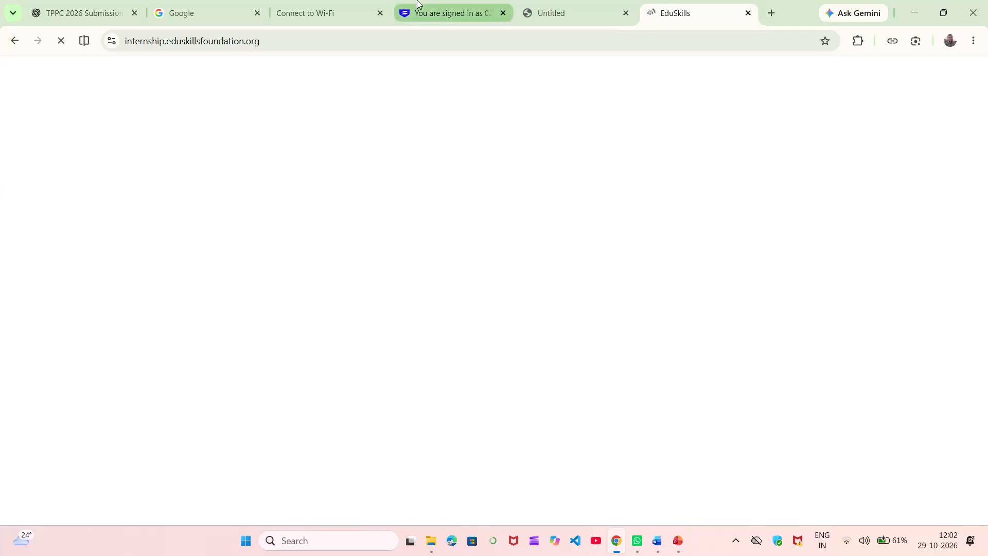
Check the Sophos network sign-in status page.
click(418, 0)
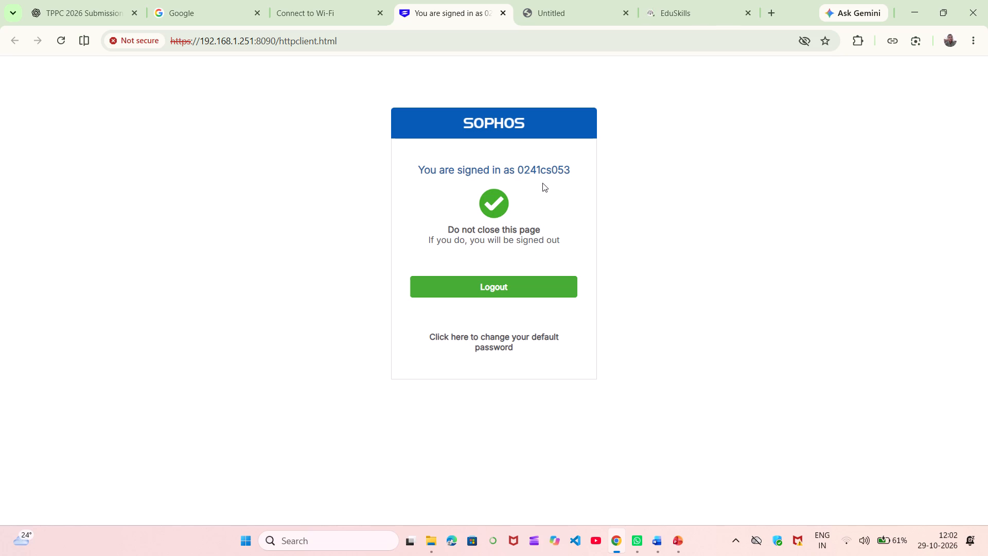
Close the blank Untitled browser tab.
click(548, 13)
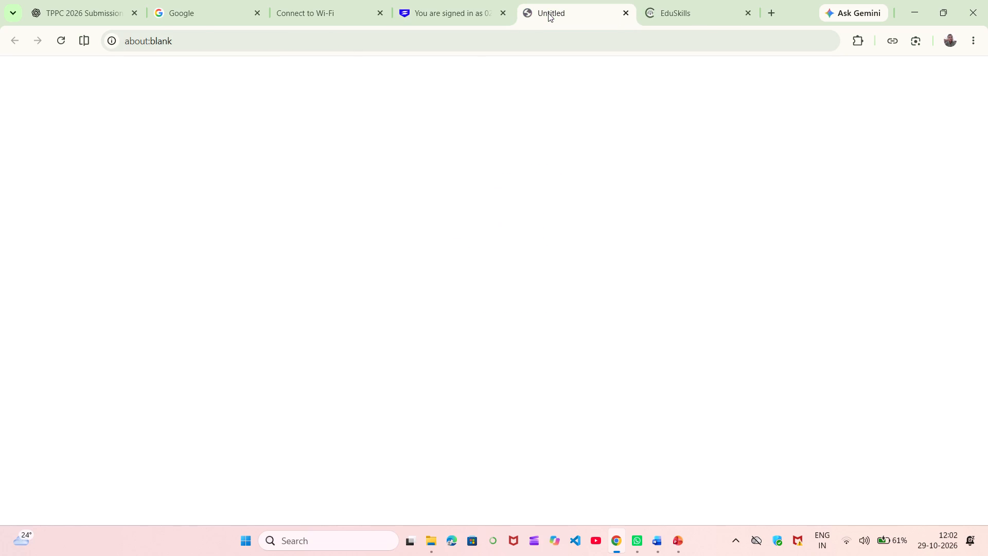
click(630, 10)
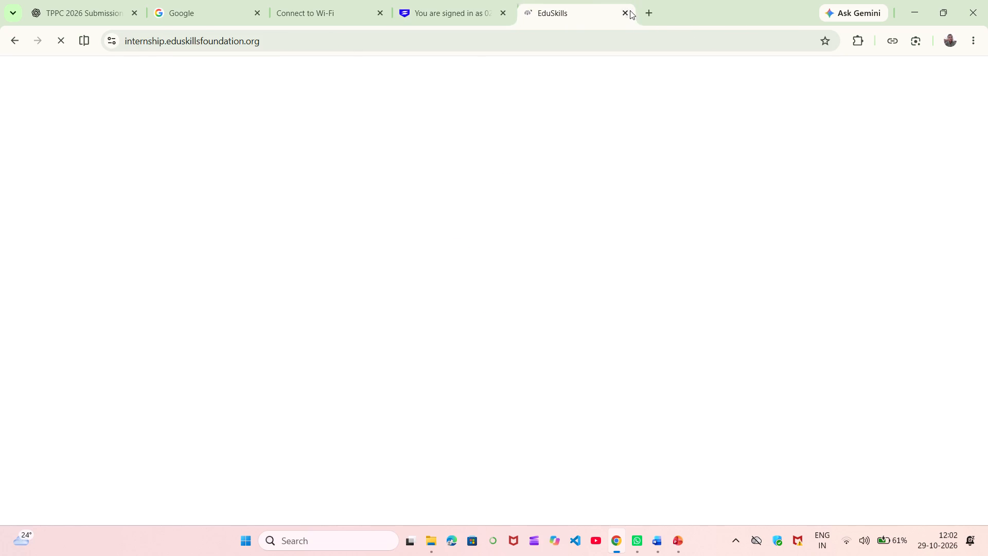
Open the list of available Wi-Fi networks from the Windows quick settings.
click(868, 555)
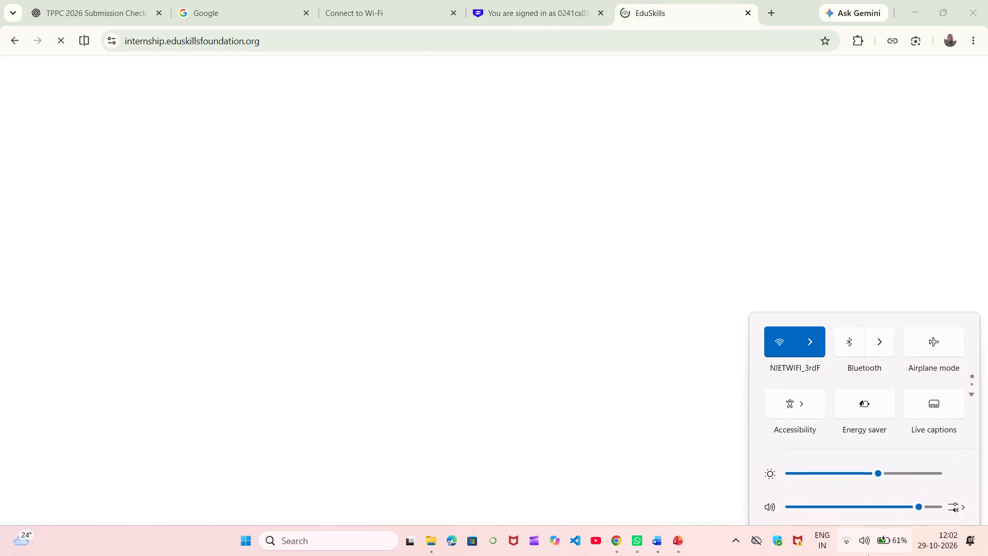
click(804, 302)
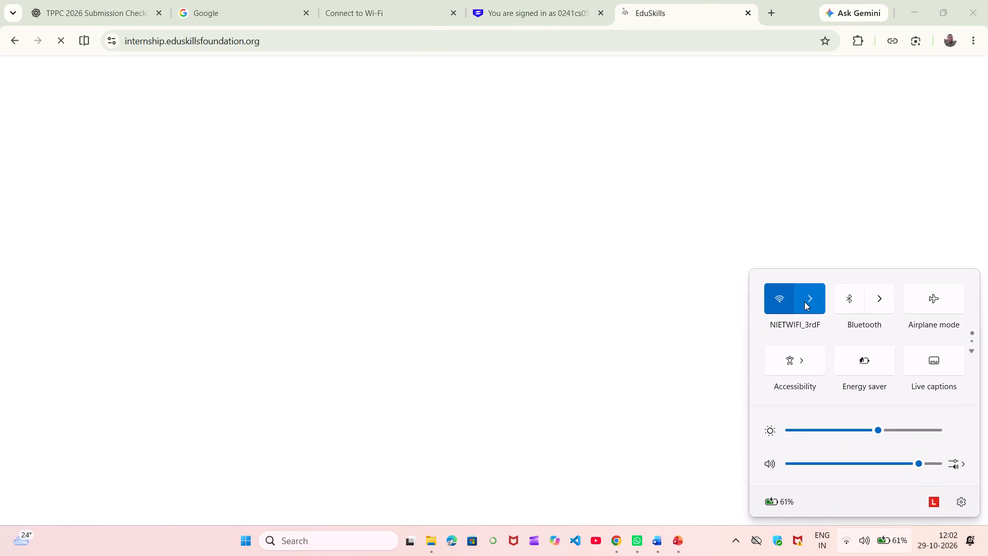